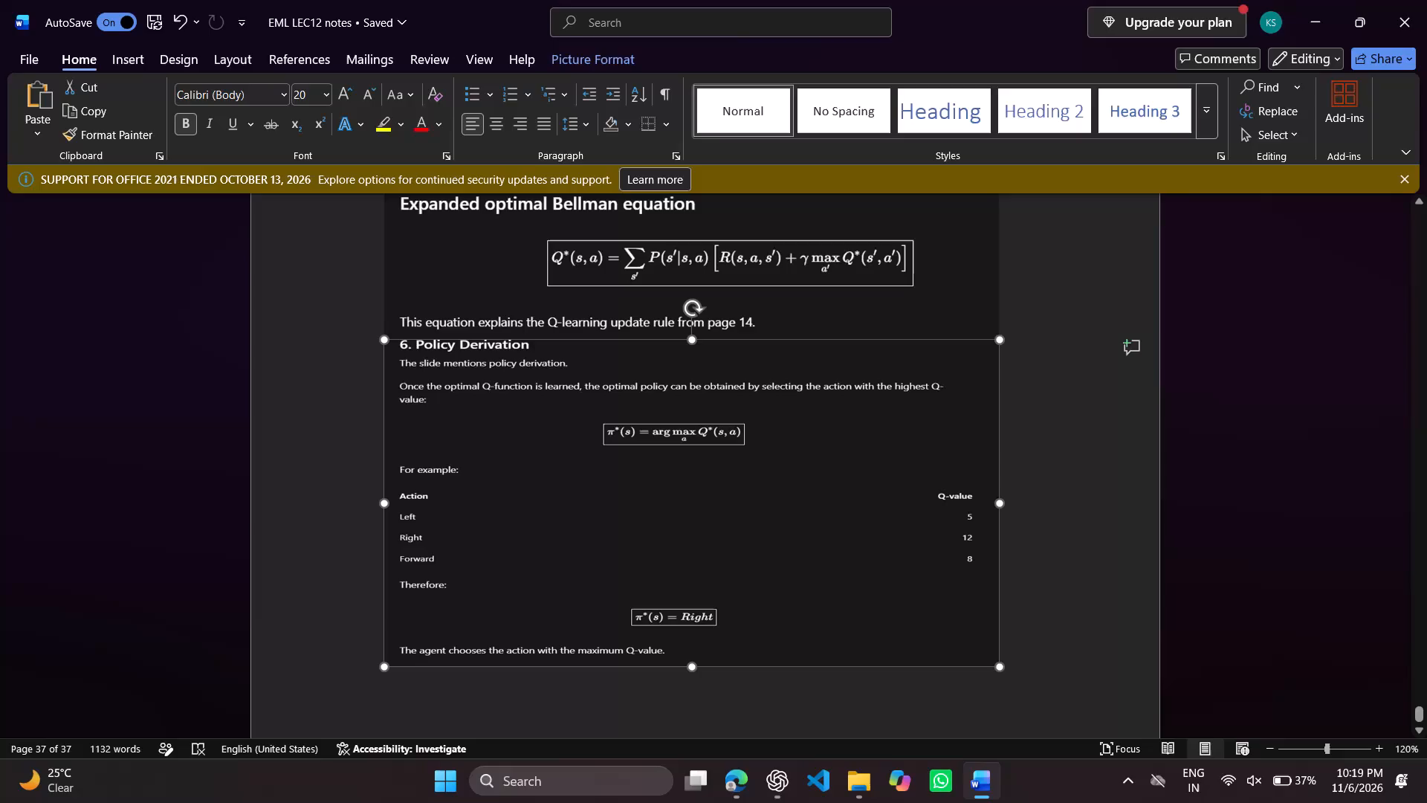
pyautogui.scroll(-3, 791, 578)
pyautogui.scroll(1, 791, 578)
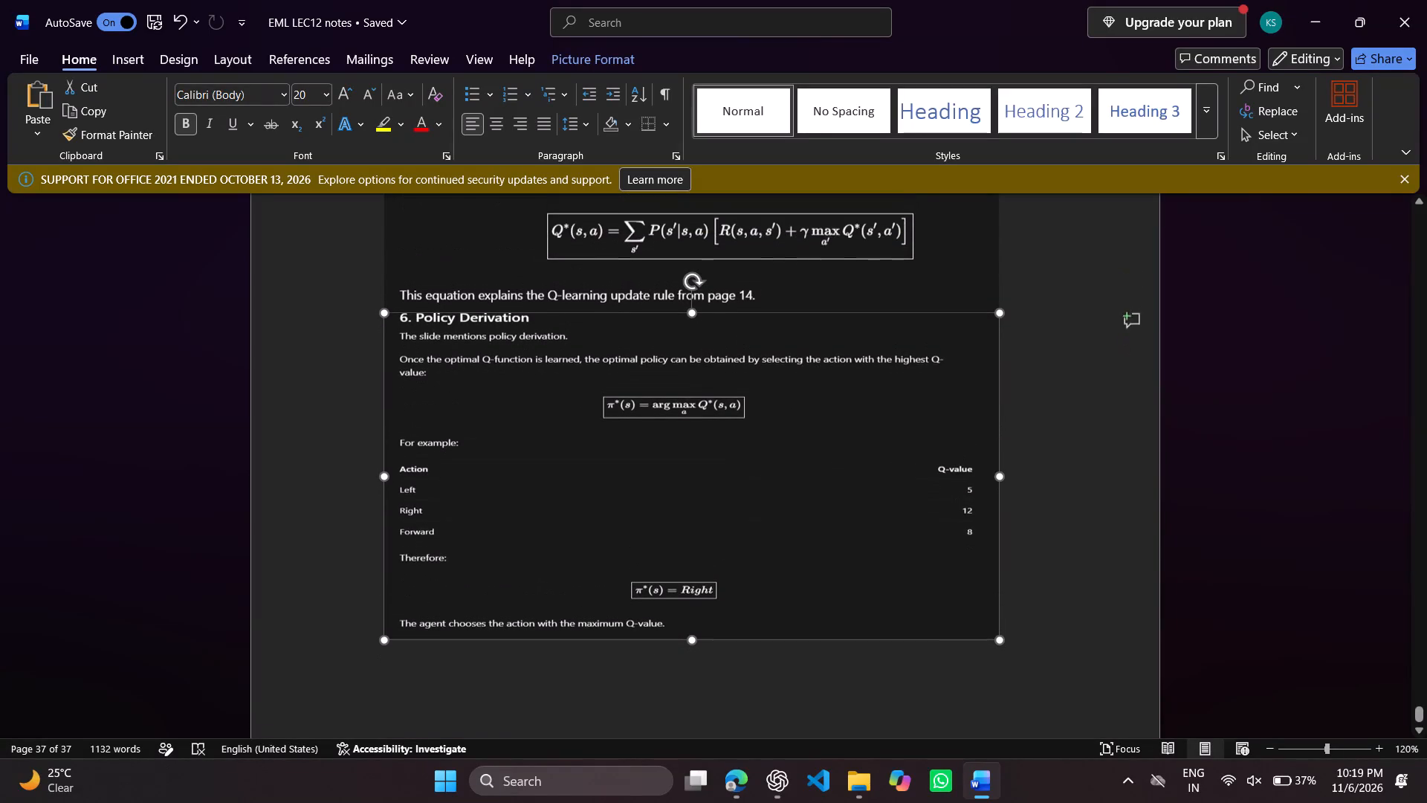
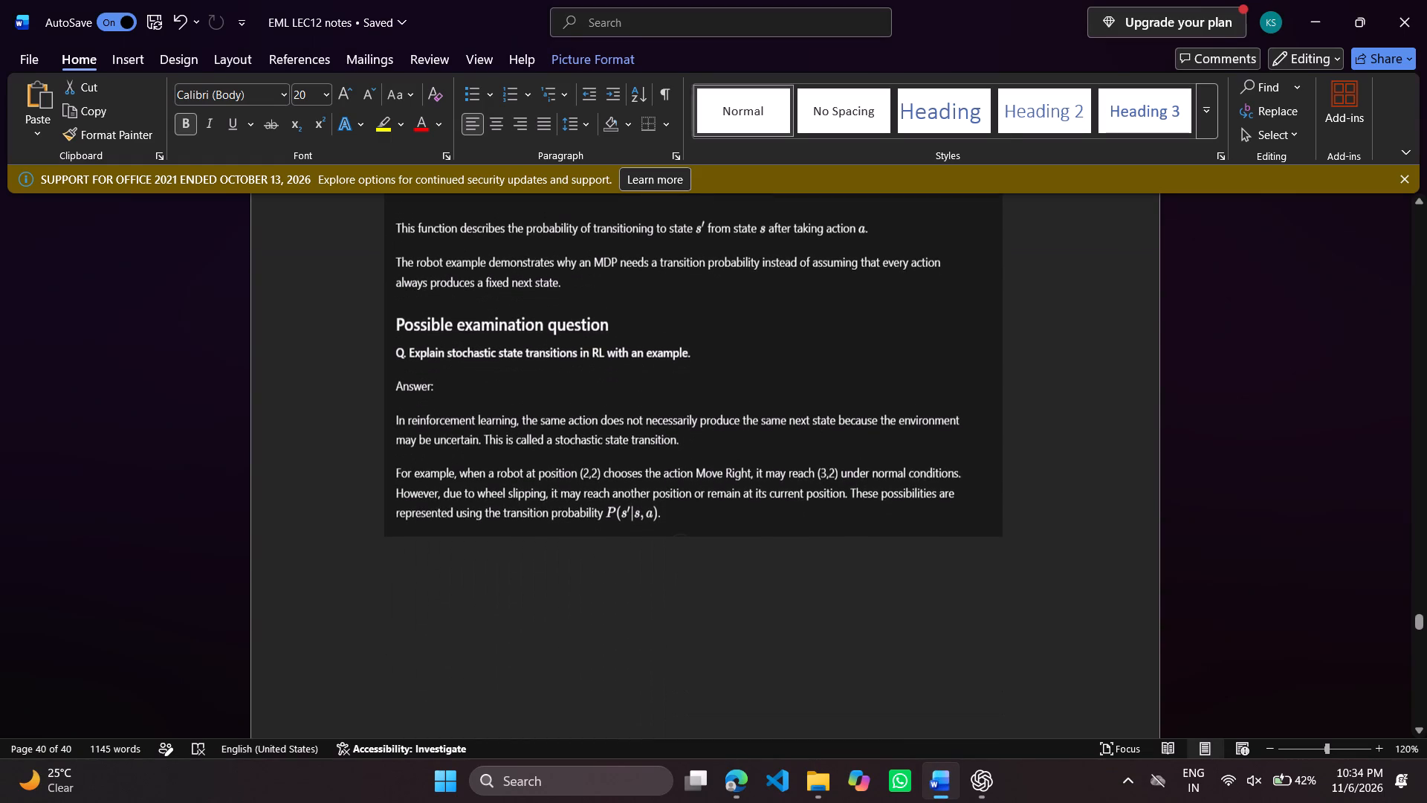
pyautogui.scroll(-1, 948, 565)
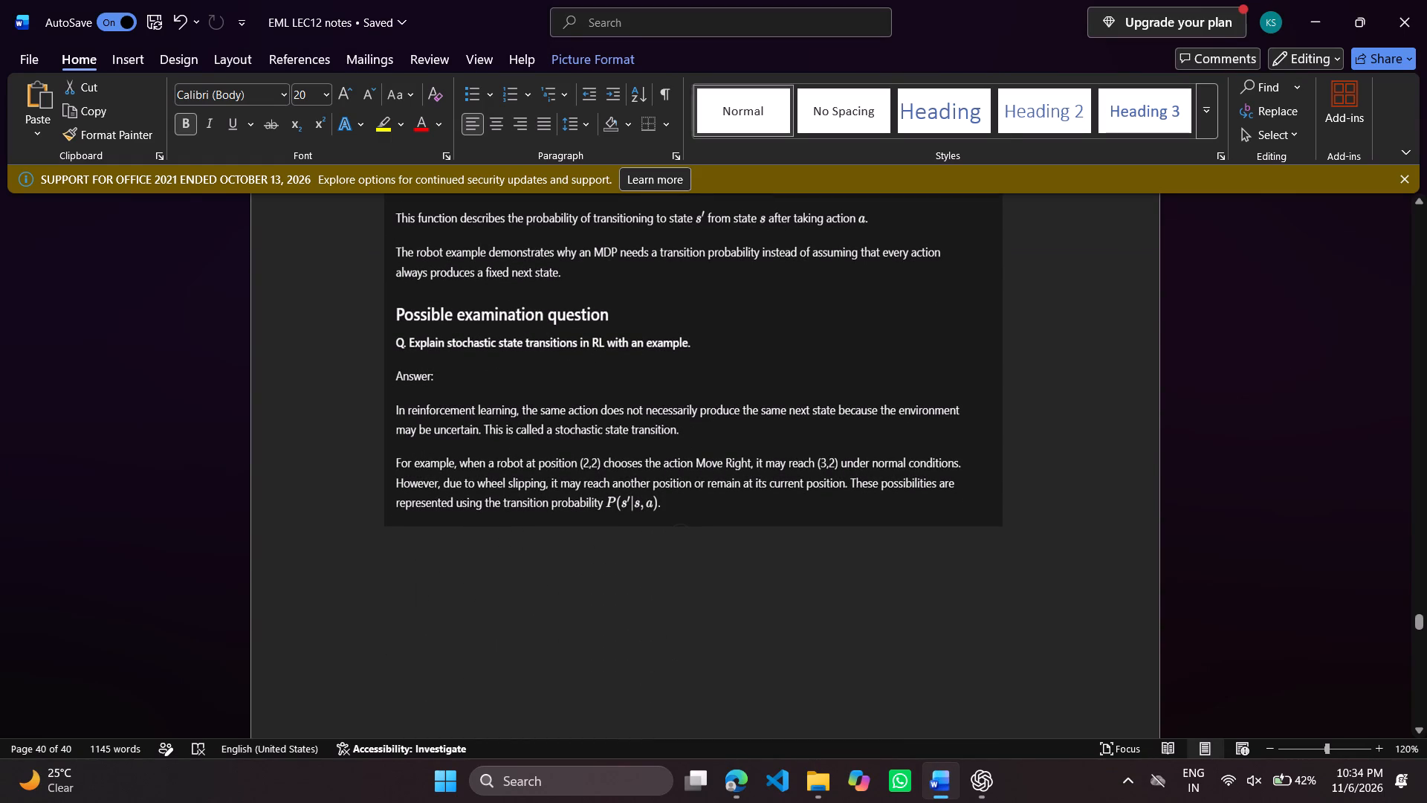
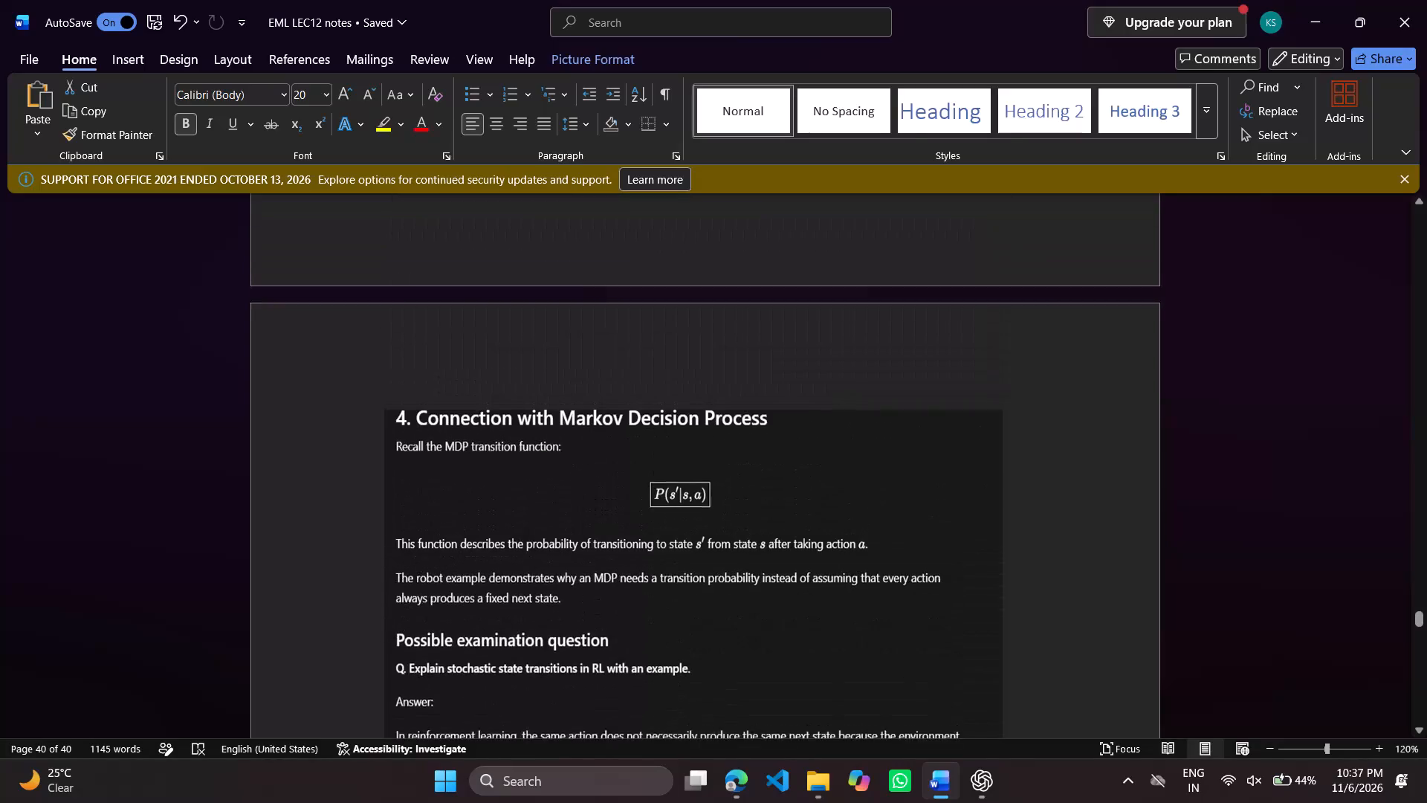
# Check the pasted screenshots from the Markov Decision Process connection through to the Neural Network-Based Q-Learning section.
pyautogui.scroll(-2, 878, 552)
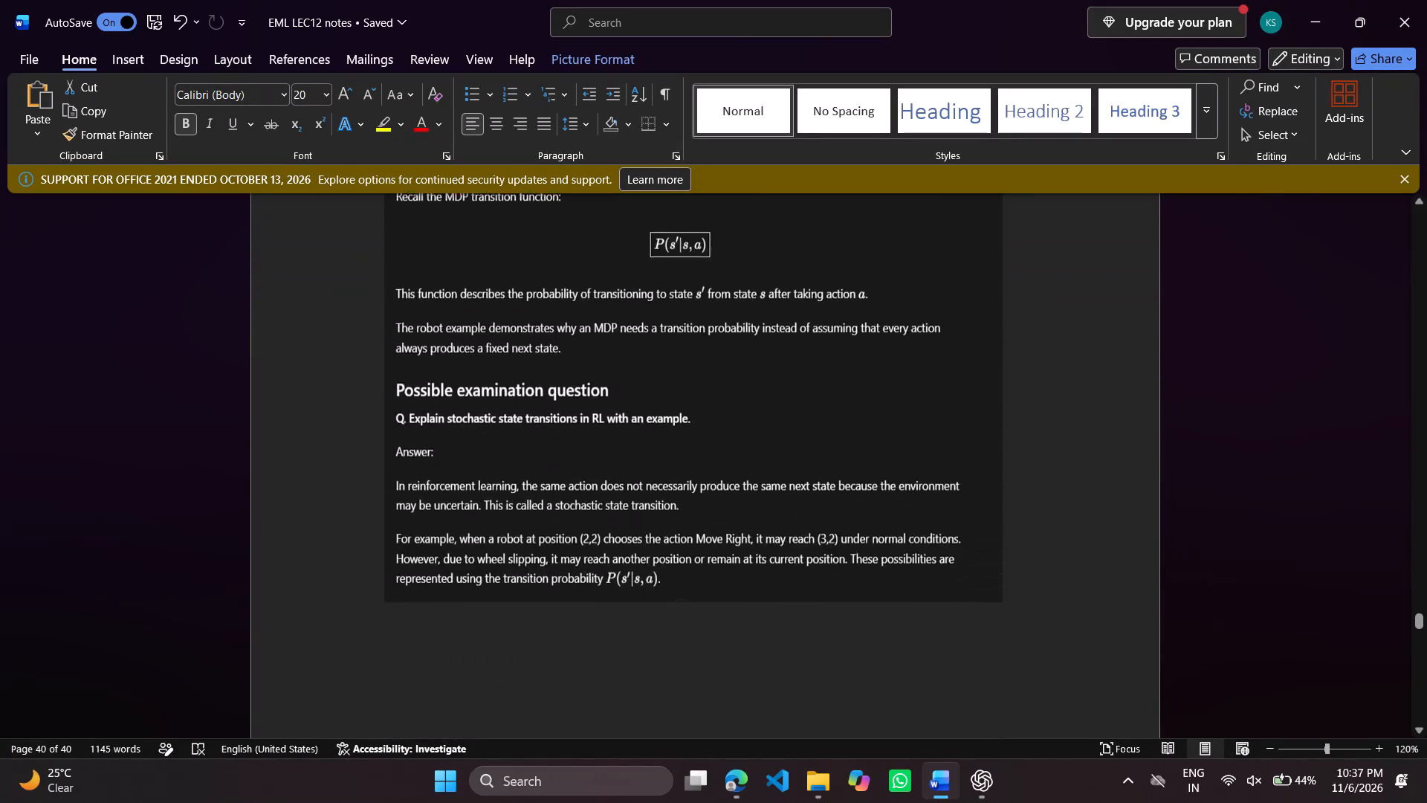
pyautogui.scroll(-6, 878, 552)
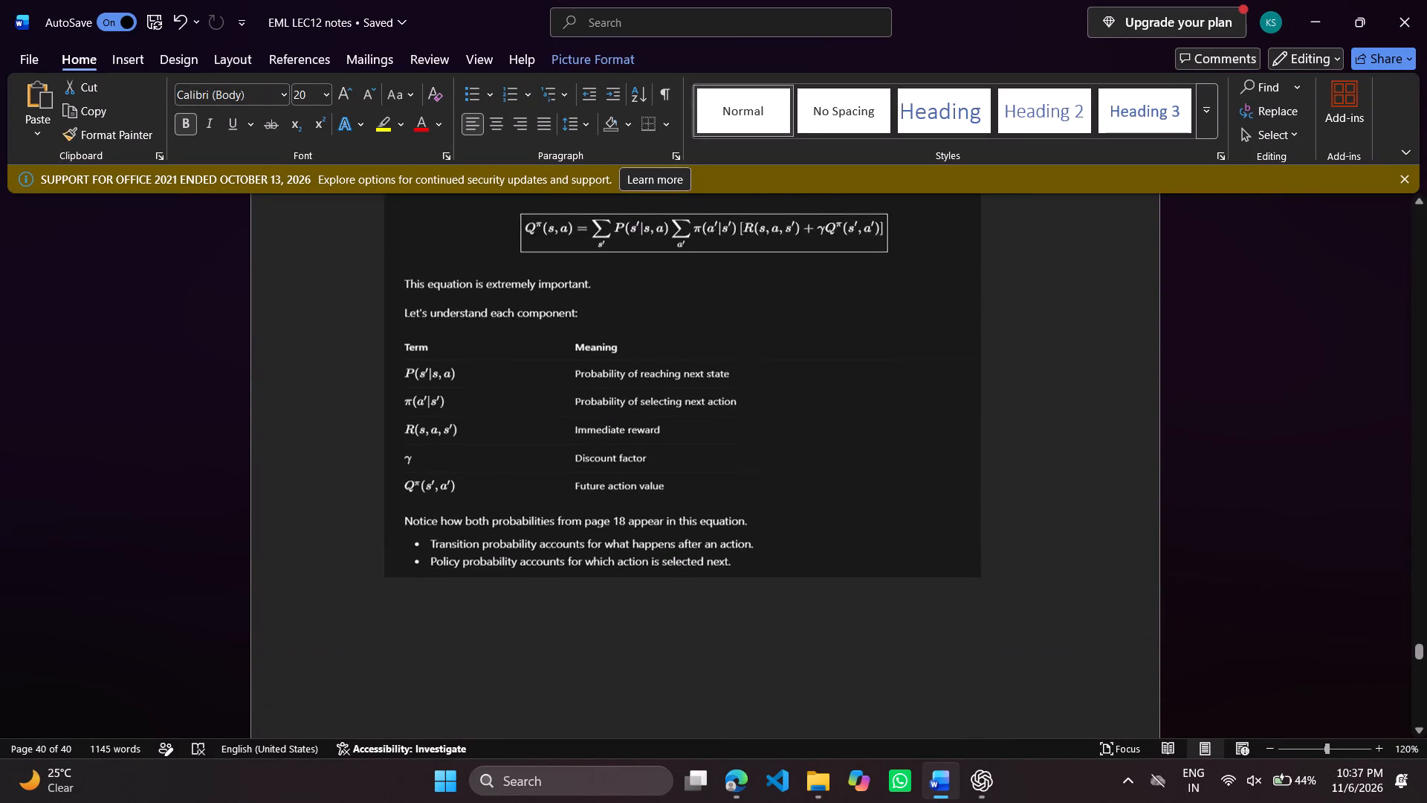
pyautogui.scroll(2, 878, 552)
pyautogui.scroll(-3, 878, 552)
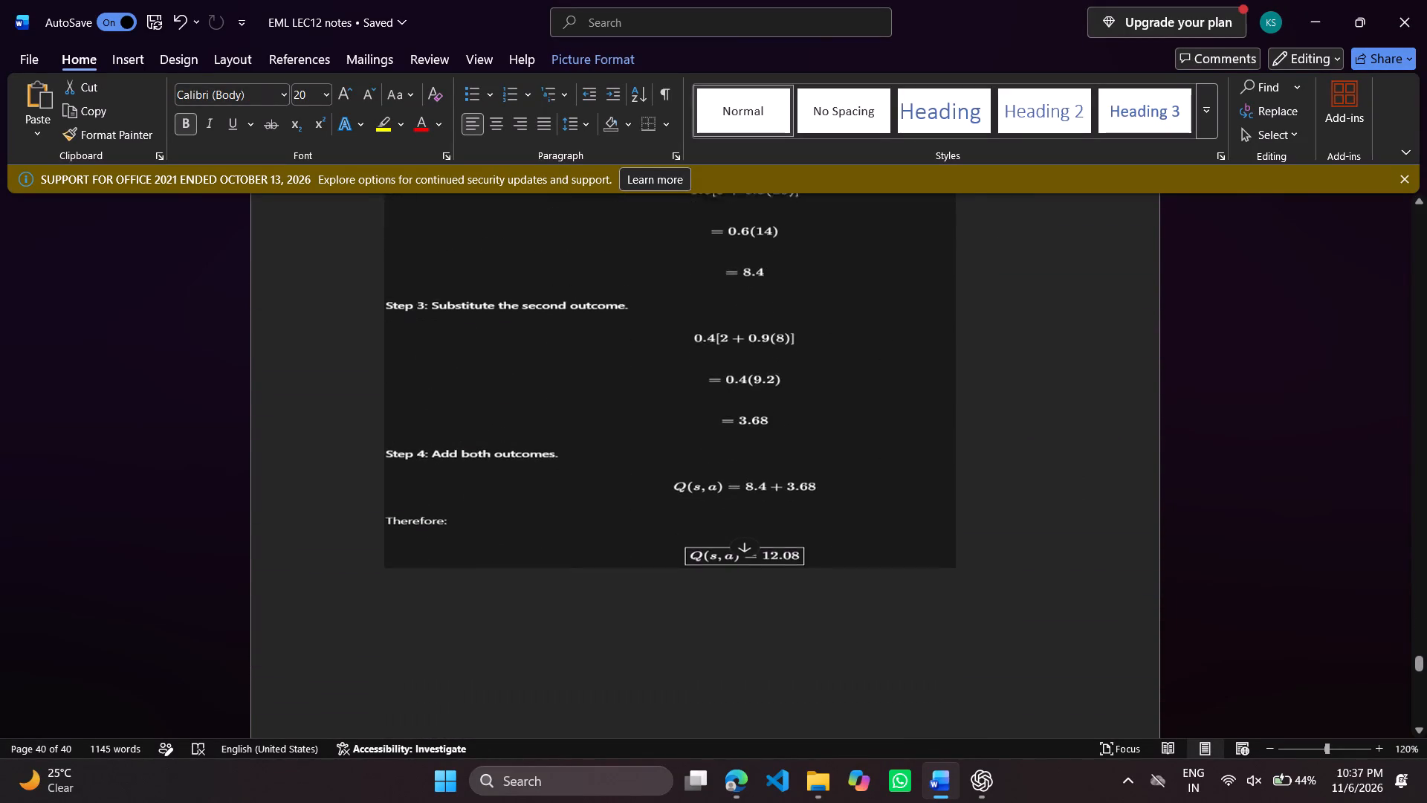
pyautogui.scroll(-5, 878, 552)
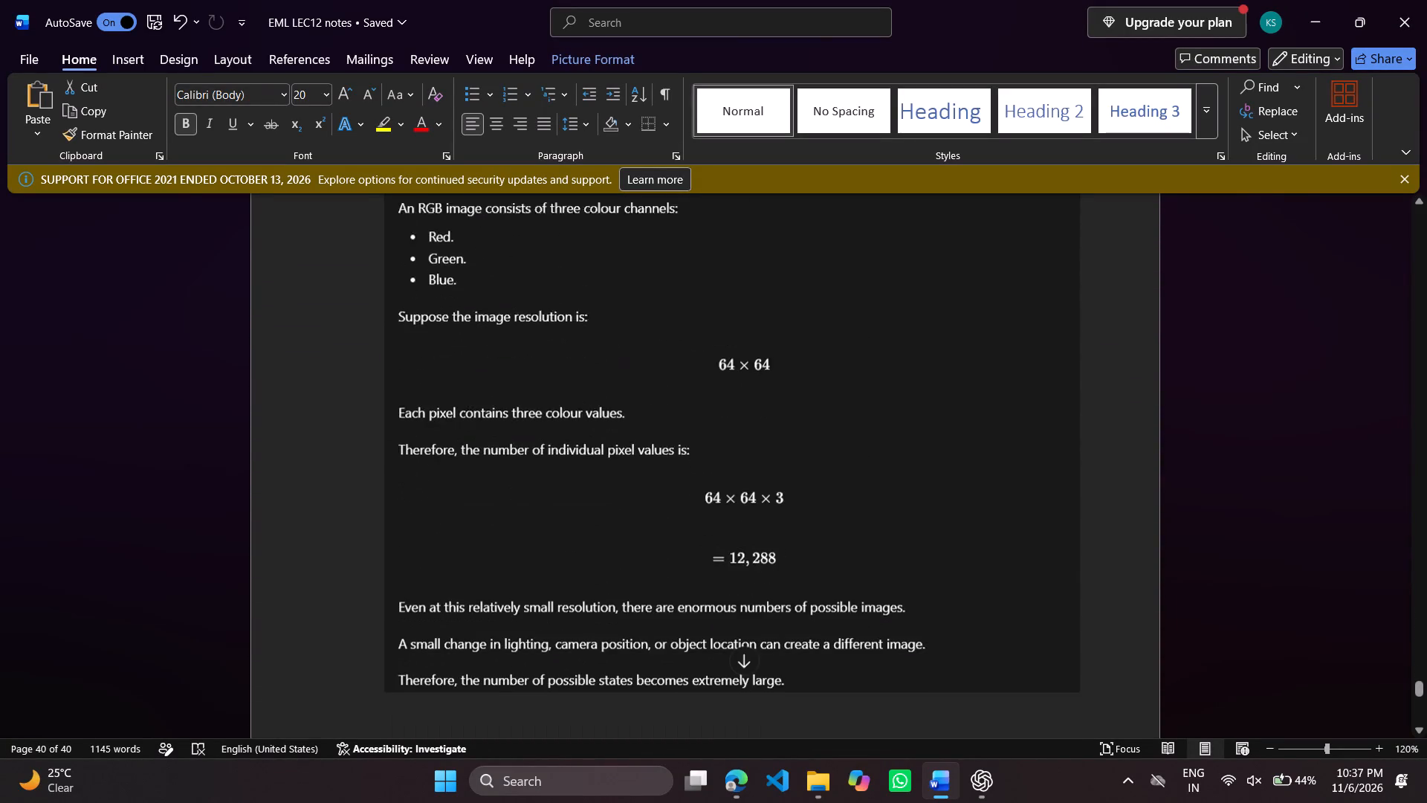
pyautogui.scroll(-2, 878, 552)
pyautogui.scroll(1, 878, 552)
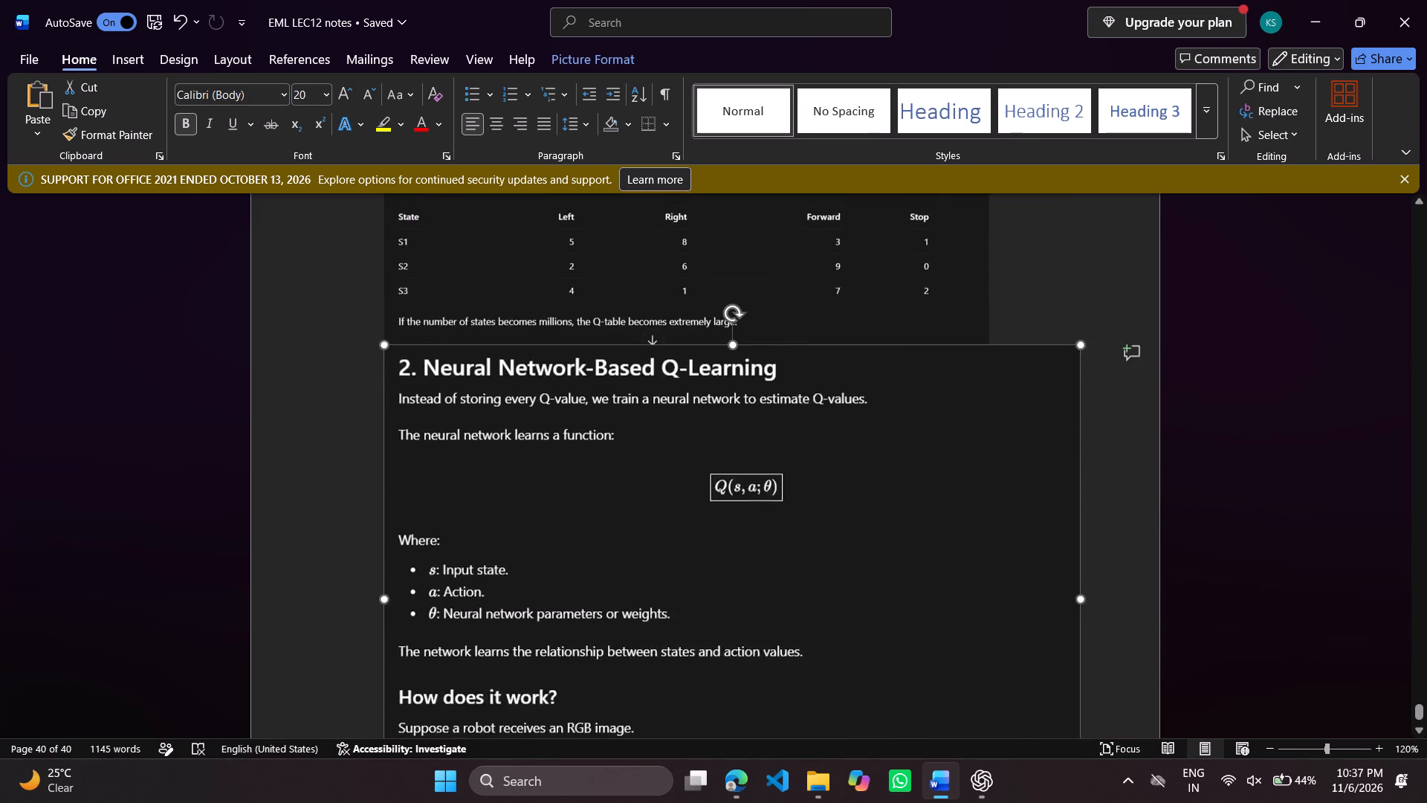
pyautogui.scroll(1, 878, 552)
pyautogui.scroll(-1, 878, 552)
pyautogui.scroll(1, 878, 552)
pyautogui.scroll(-1, 878, 552)
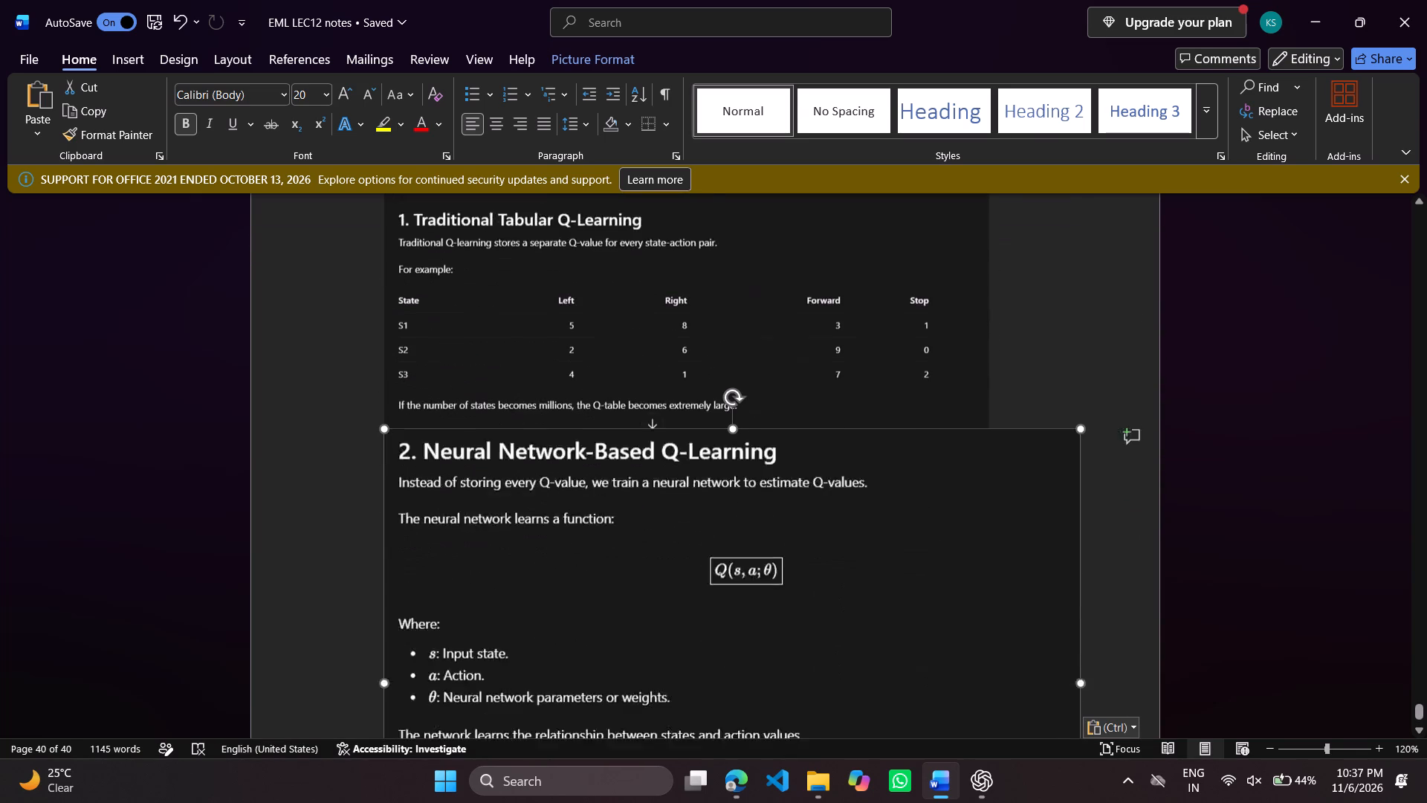
# Narrow the Neural Network-Based Q-Learning screenshot to match the width of the Traditional Tabular Q-Learning screenshot above, and place the cursor after it.
pyautogui.click(1012, 526)
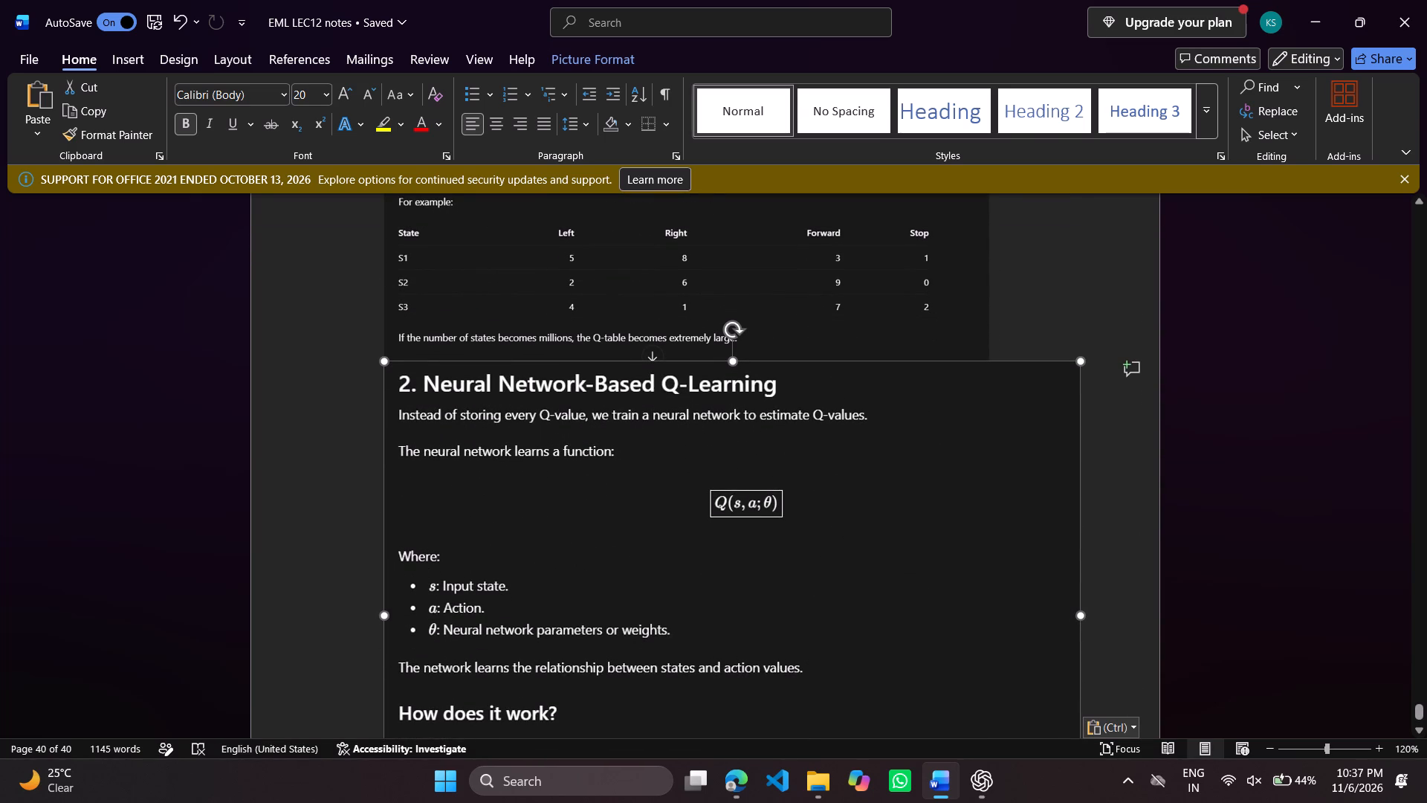
pyautogui.doubleClick(1081, 622)
pyautogui.moveTo(1081, 617); pyautogui.dragTo(986, 622)
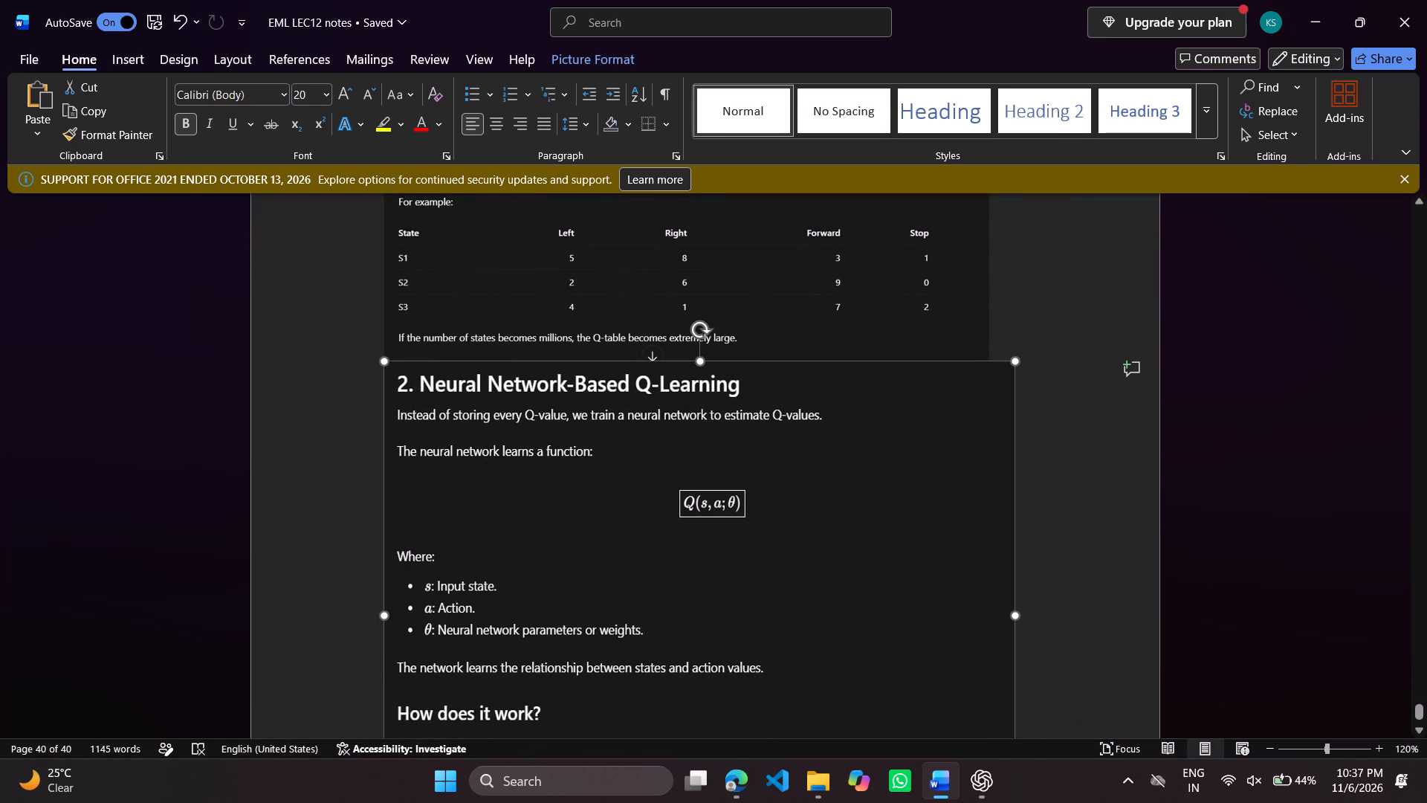
pyautogui.moveTo(986, 622); pyautogui.dragTo(991, 626)
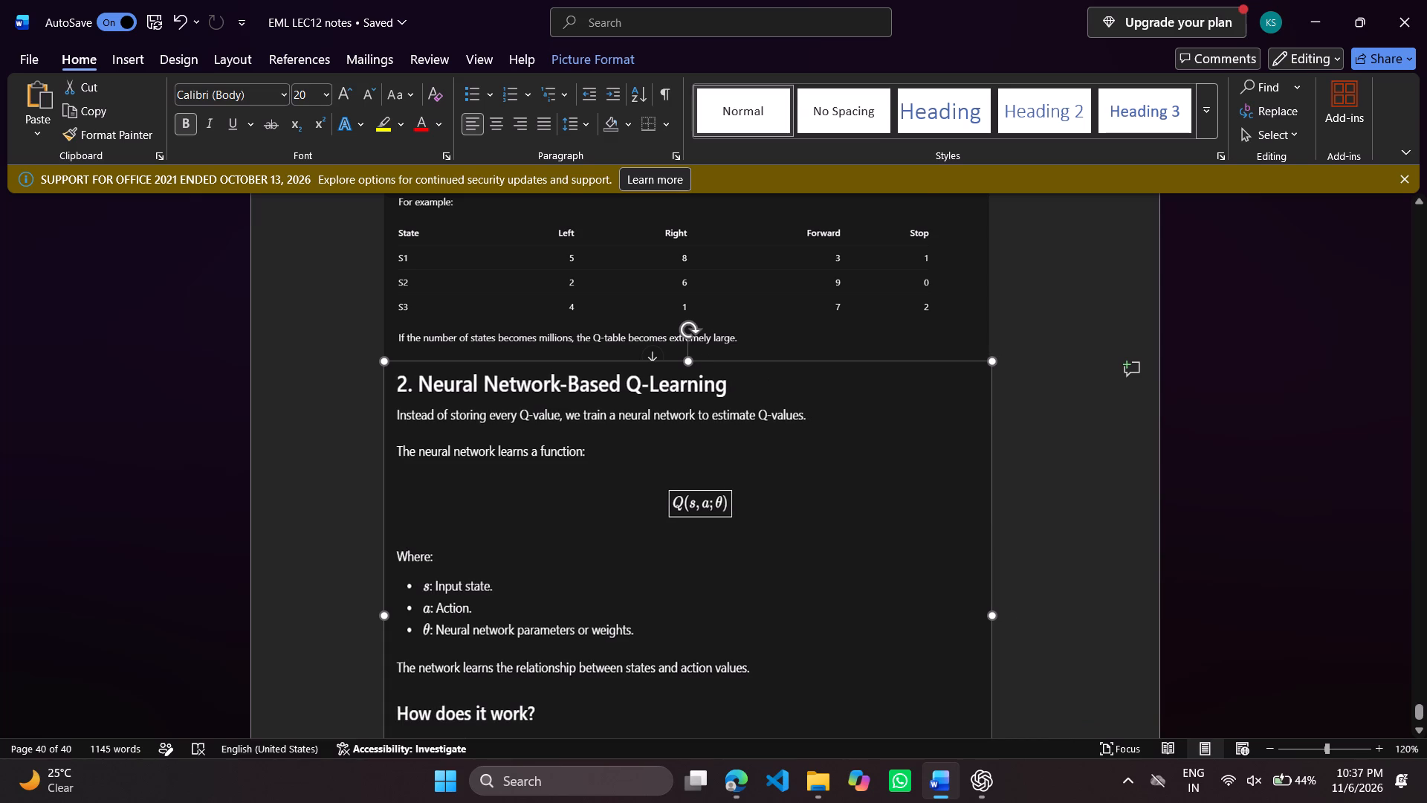
pyautogui.moveTo(991, 626); pyautogui.dragTo(992, 625)
pyautogui.scroll(-1, 992, 625)
pyautogui.click(1012, 624)
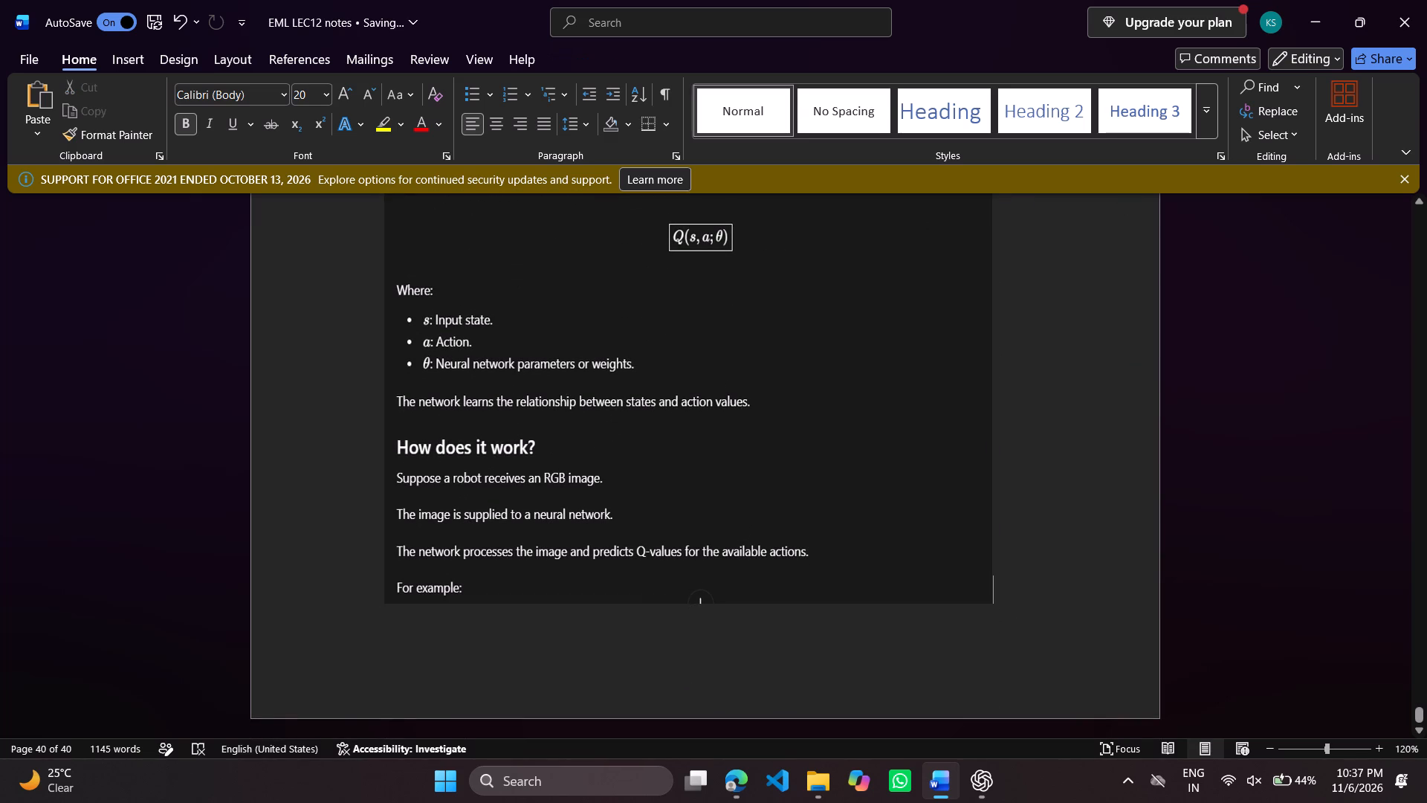
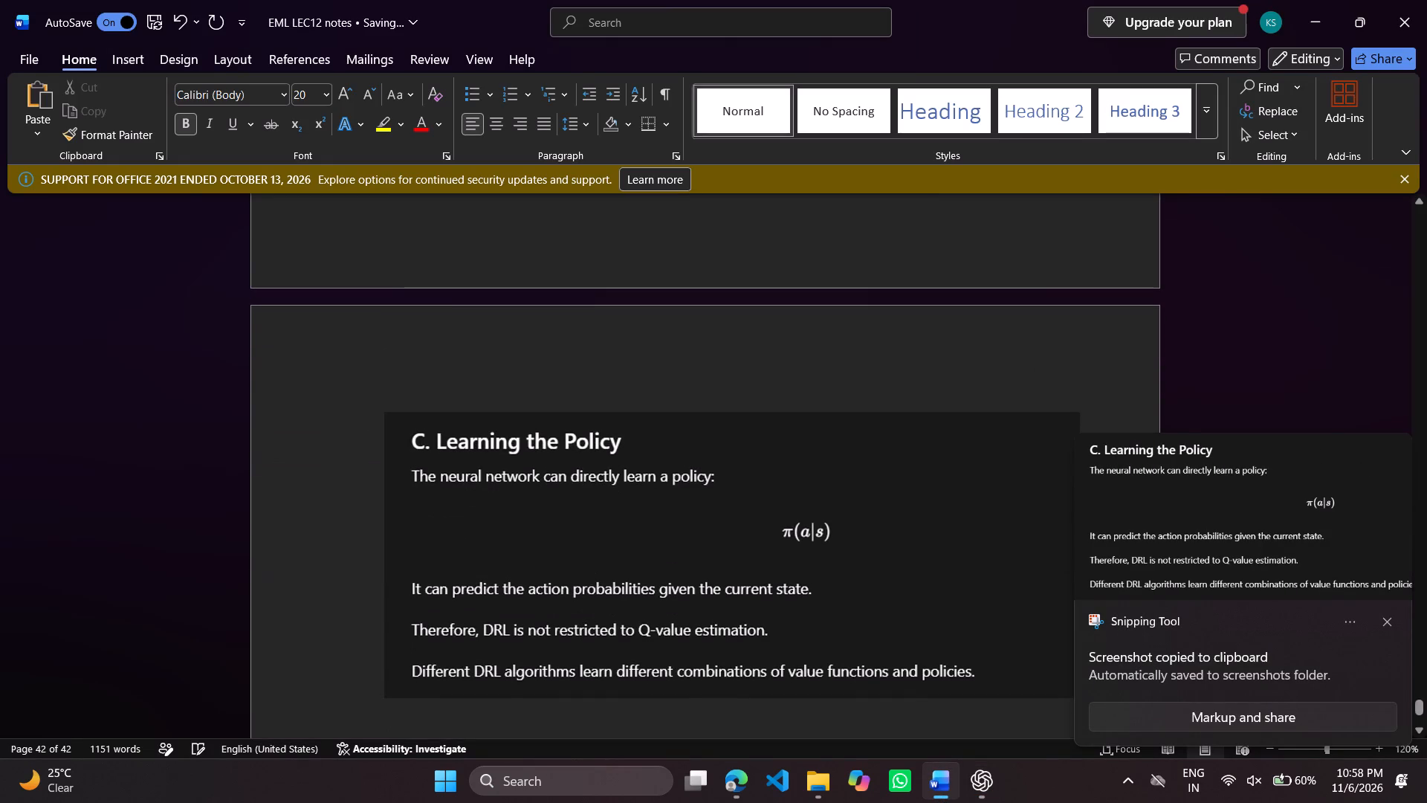
# Shorten the part C picture to fit below the section 2 picture on the same page, and narrow it to match that picture's width.
pyautogui.click(777, 492)
pyautogui.moveTo(735, 698); pyautogui.dragTo(735, 616)
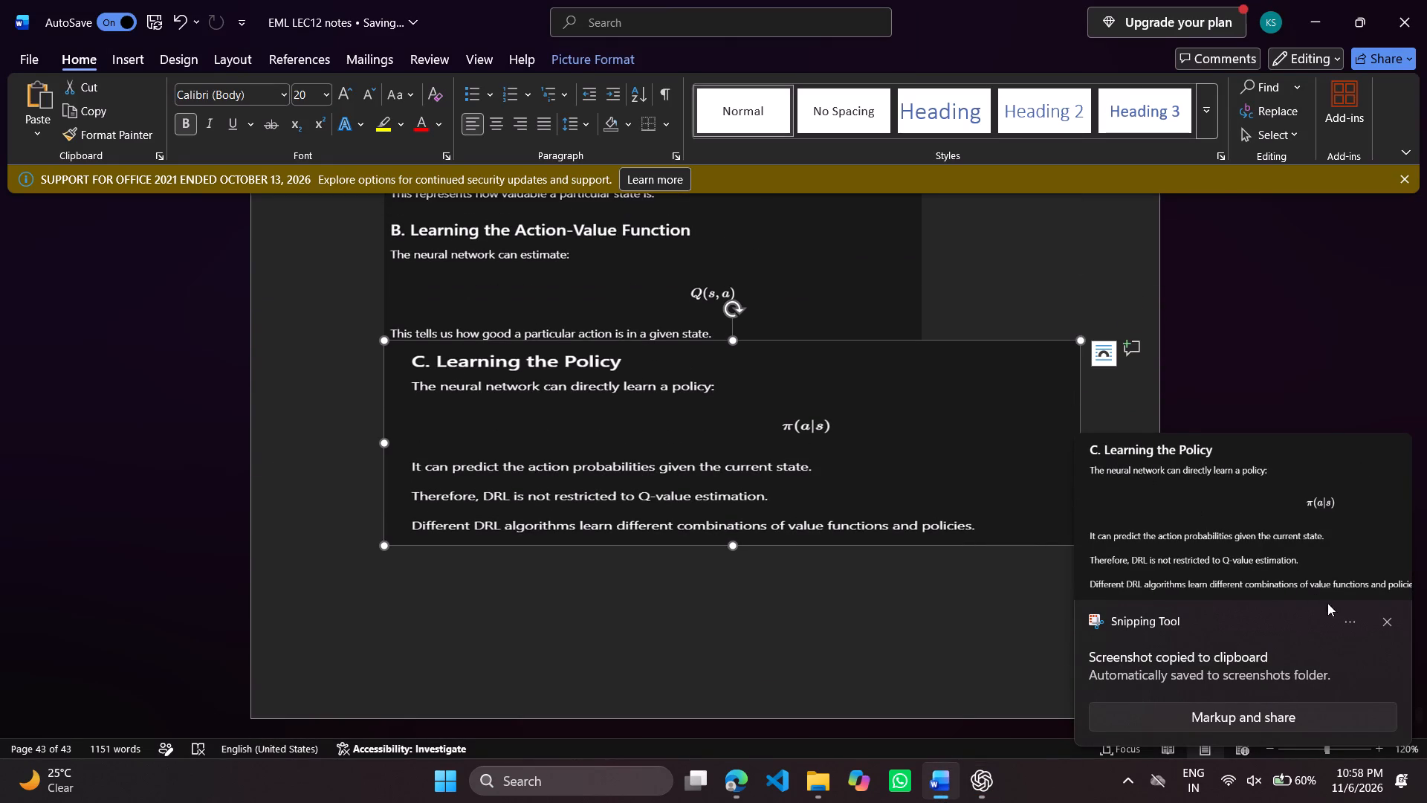
pyautogui.click(1390, 631)
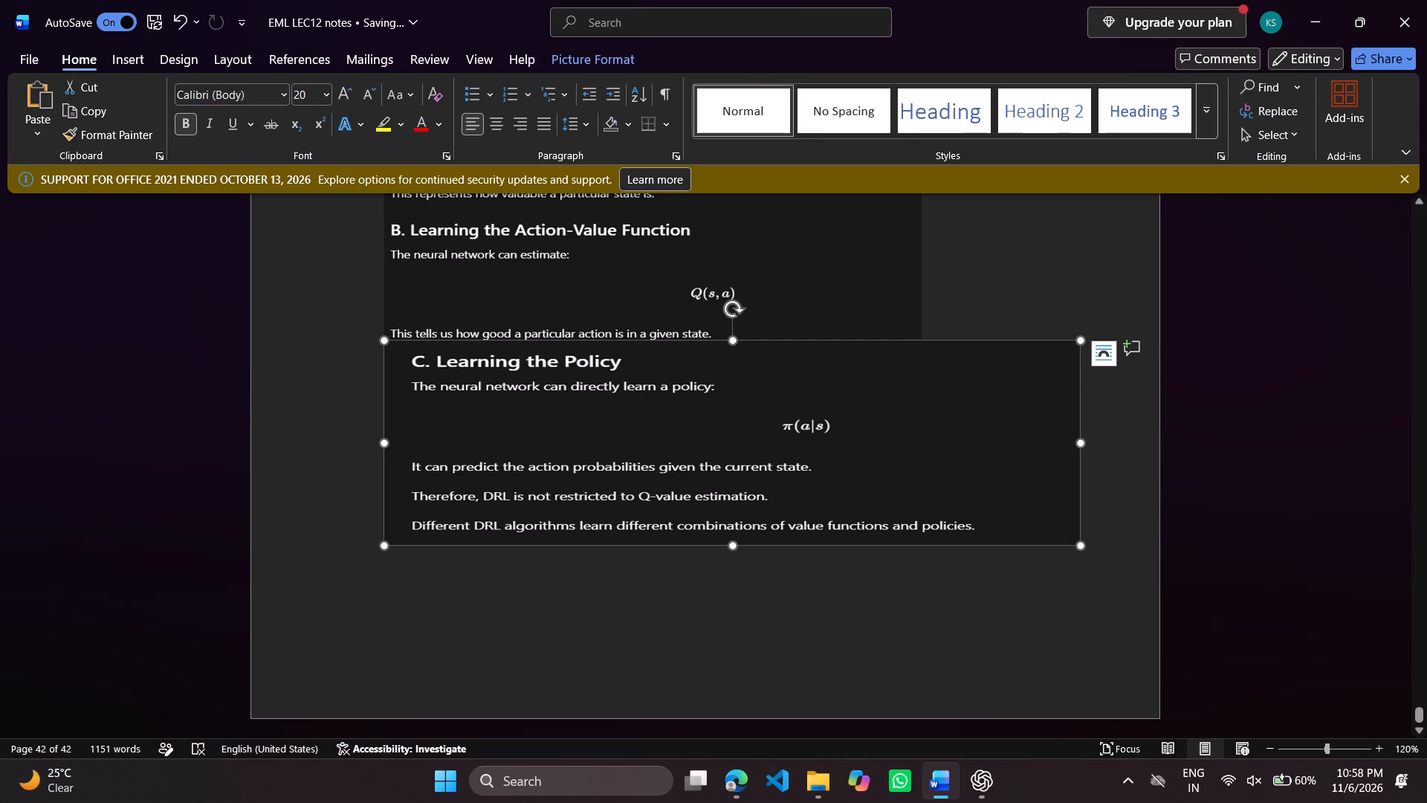
pyautogui.moveTo(1085, 440); pyautogui.dragTo(931, 438)
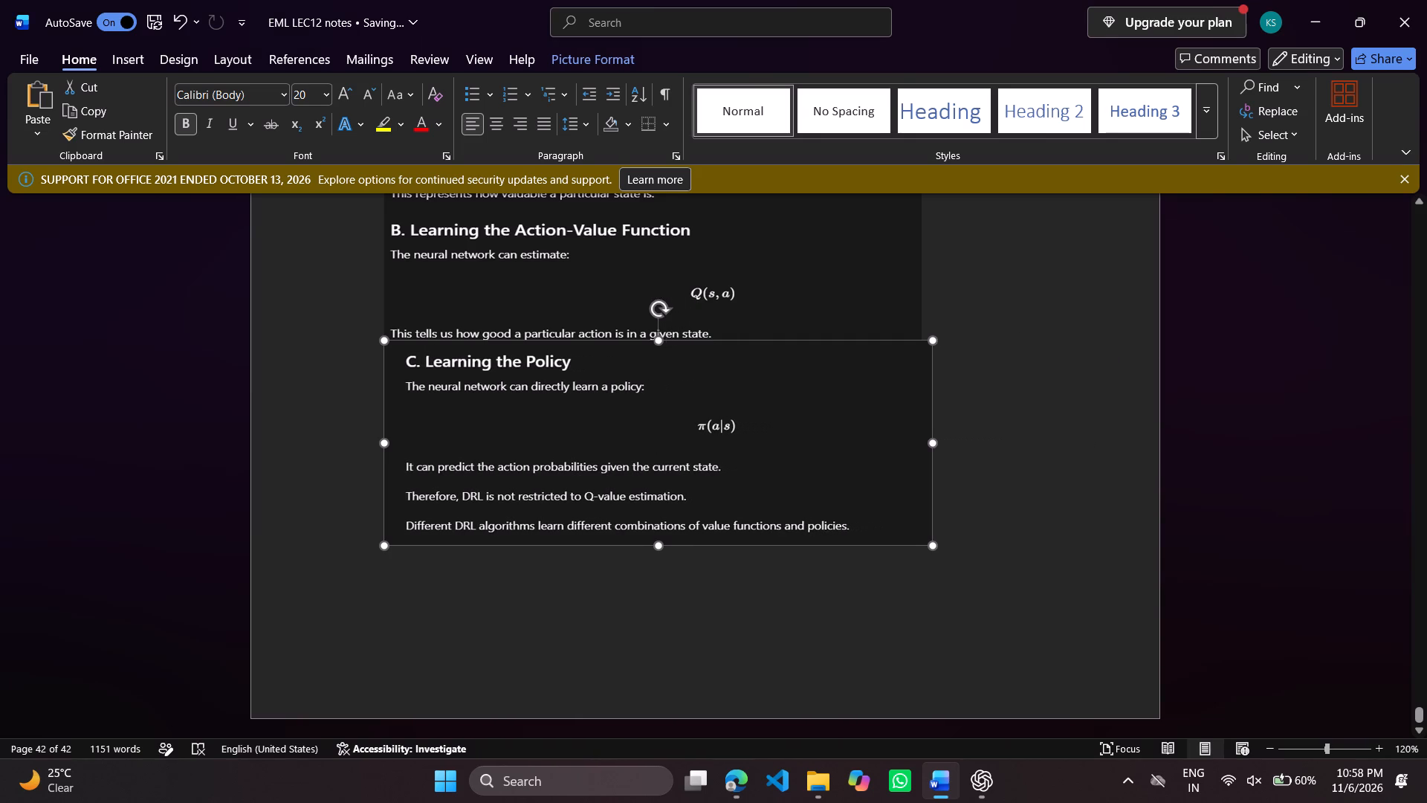
pyautogui.moveTo(931, 438); pyautogui.dragTo(925, 437)
pyautogui.moveTo(653, 546); pyautogui.dragTo(653, 557)
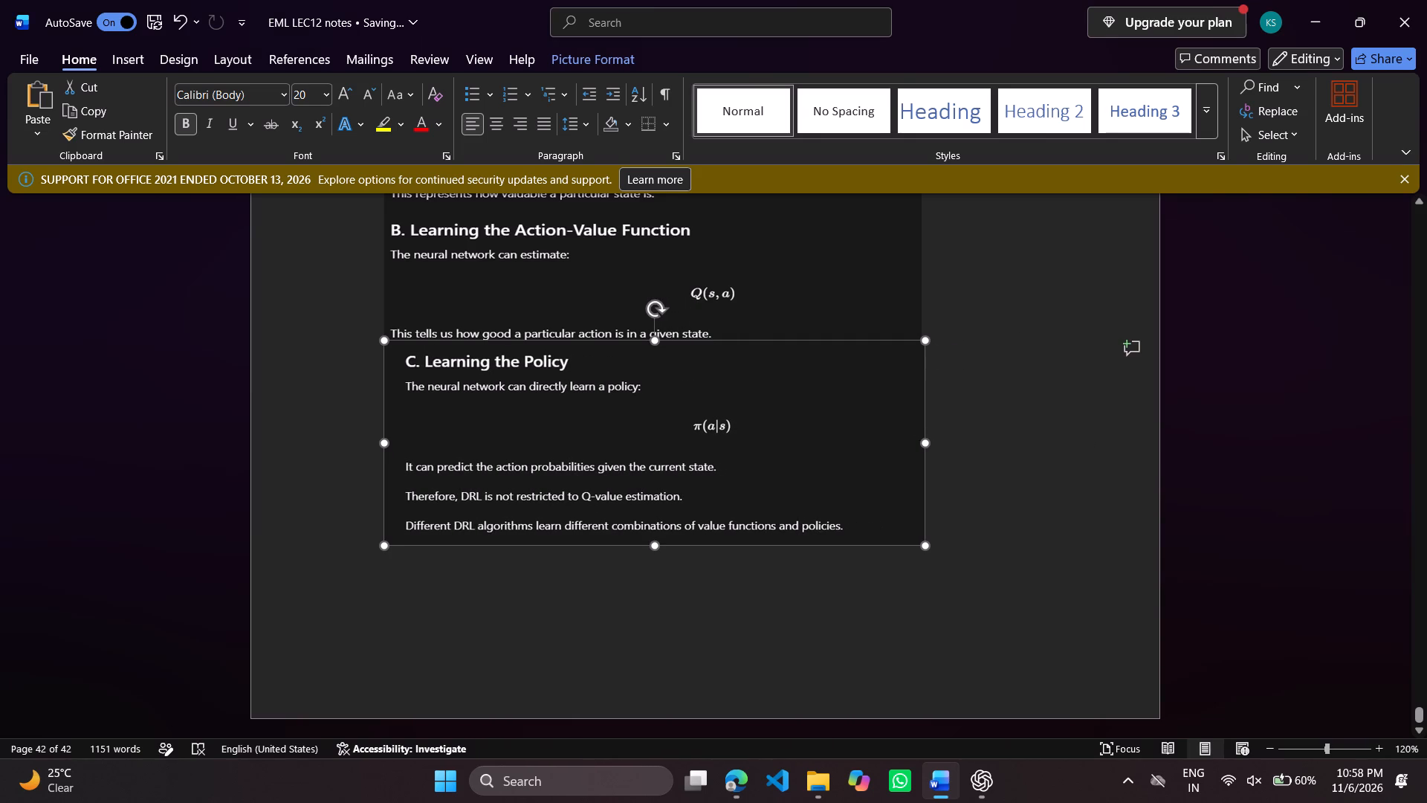
pyautogui.moveTo(653, 557); pyautogui.dragTo(654, 570)
pyautogui.click(1229, 459)
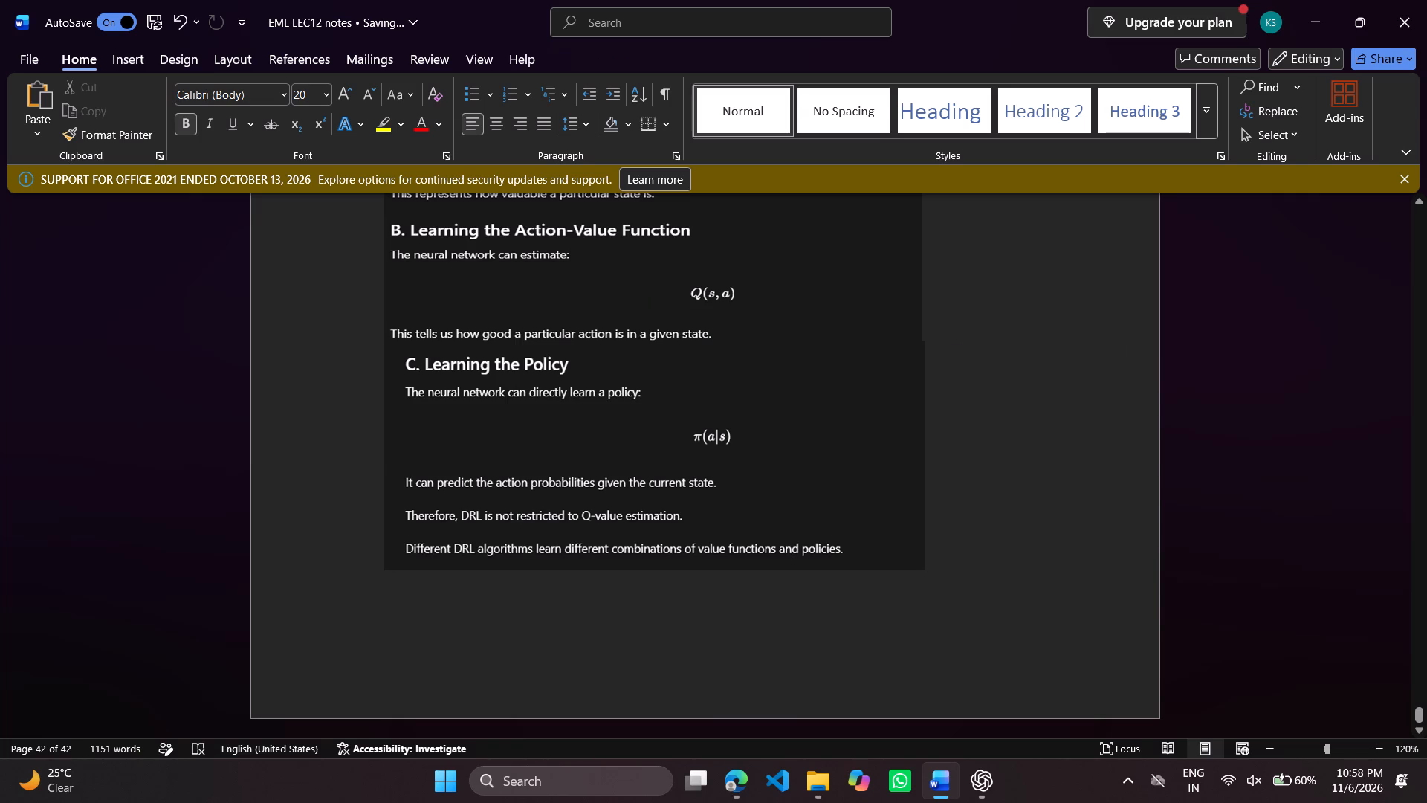
# Review the Page 23 pictures from the section 2 content up to the page heading.
pyautogui.scroll(2, 1168, 485)
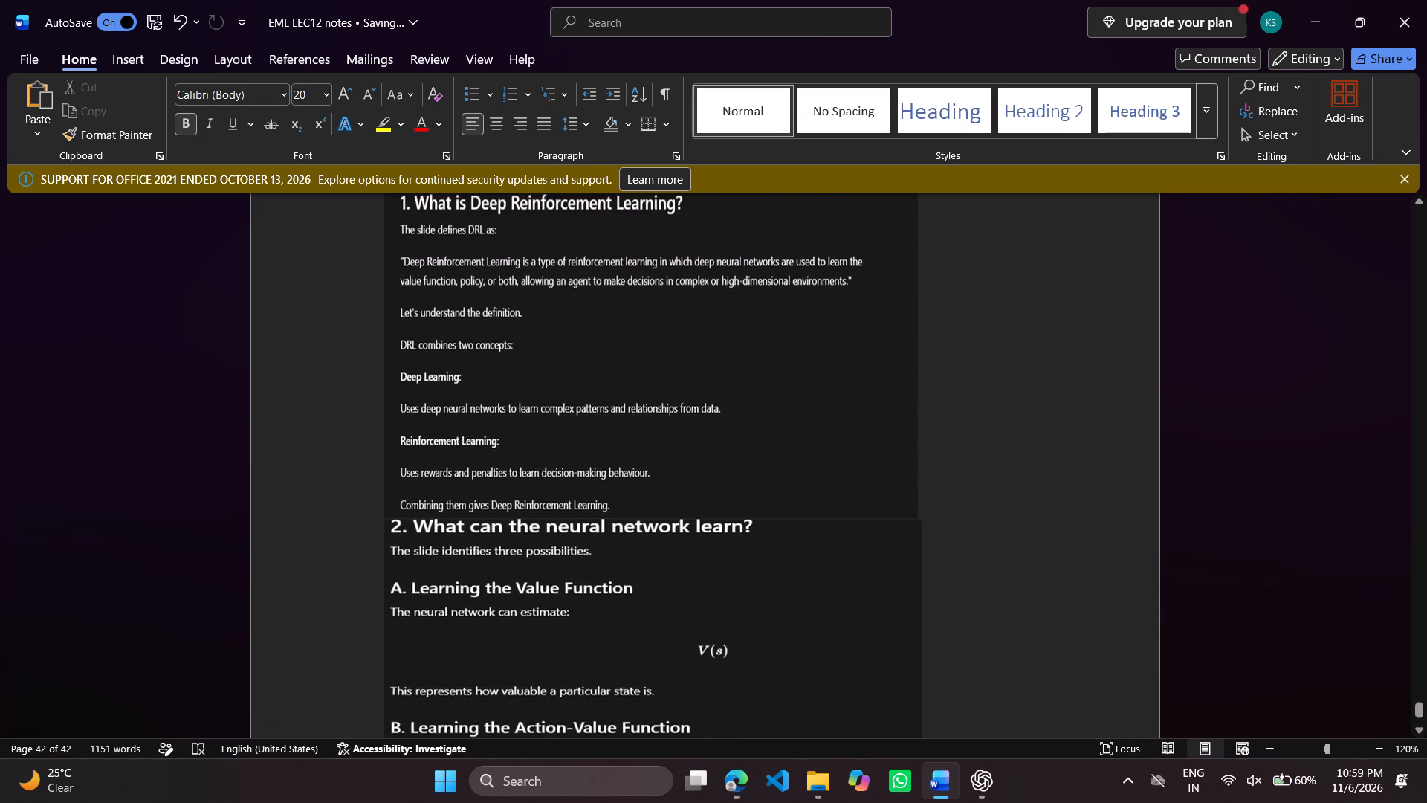
pyautogui.scroll(1, 1168, 485)
pyautogui.scroll(-1, 795, 404)
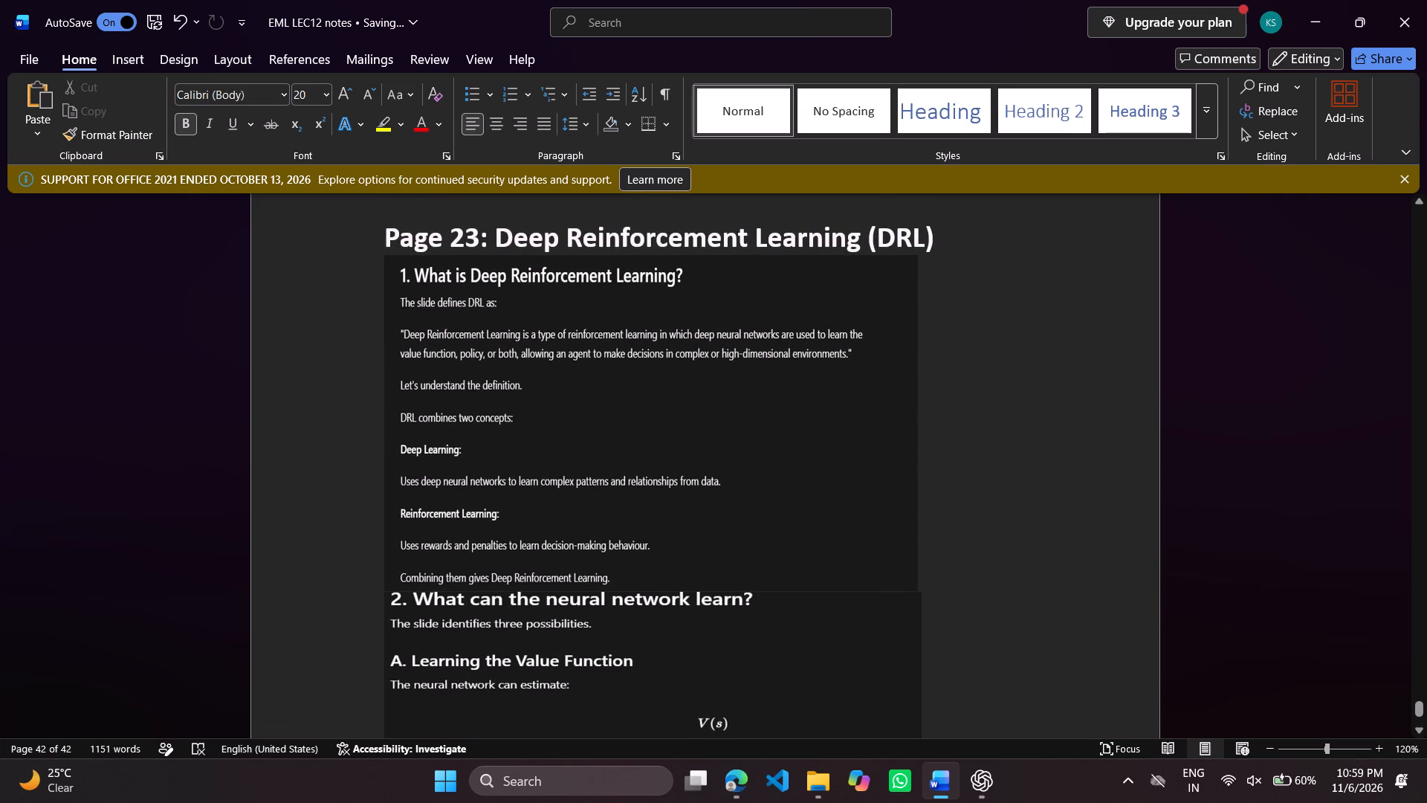
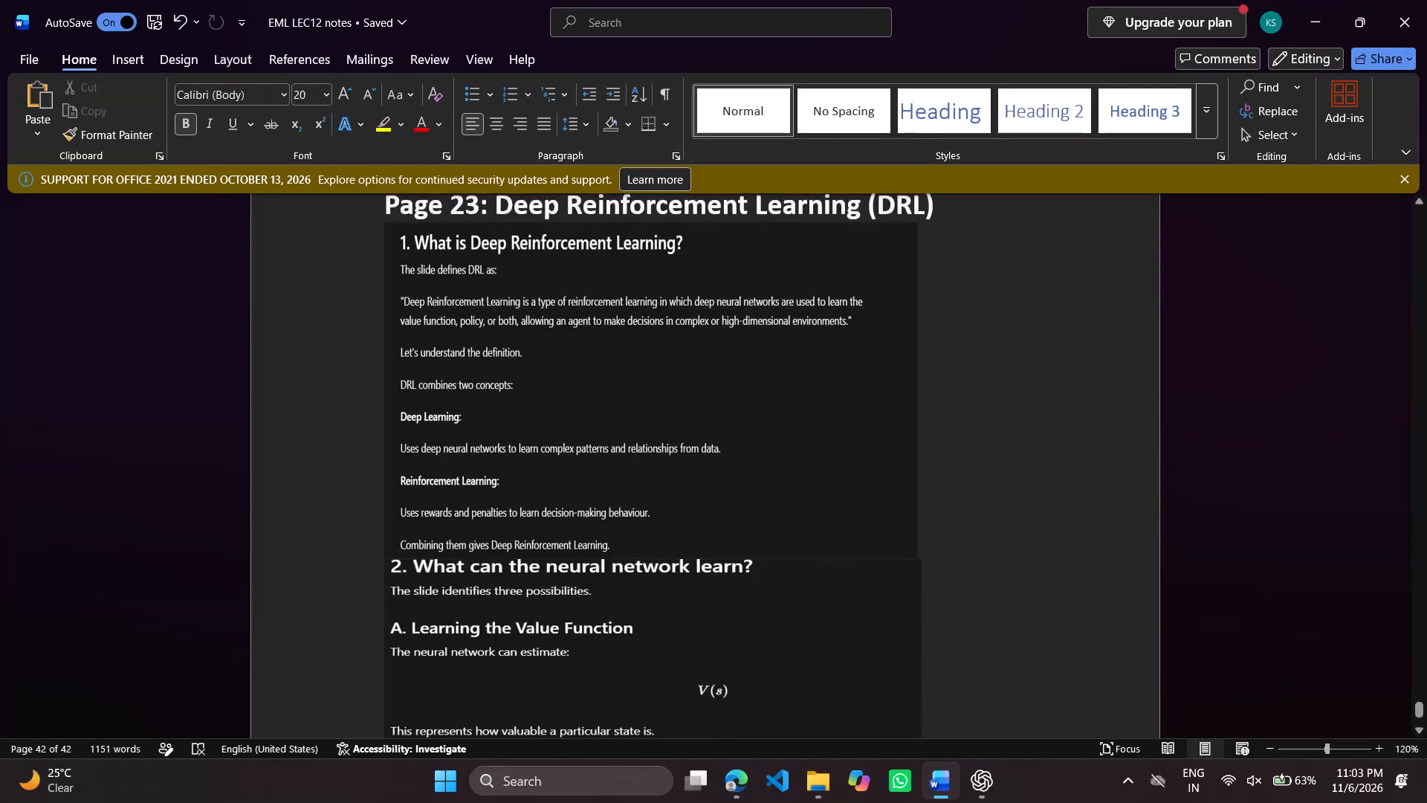
# Narrow the part C, Learning the Policy, picture slightly to bring its edge closer to the section 2 picture's edge.
pyautogui.scroll(-1, 795, 404)
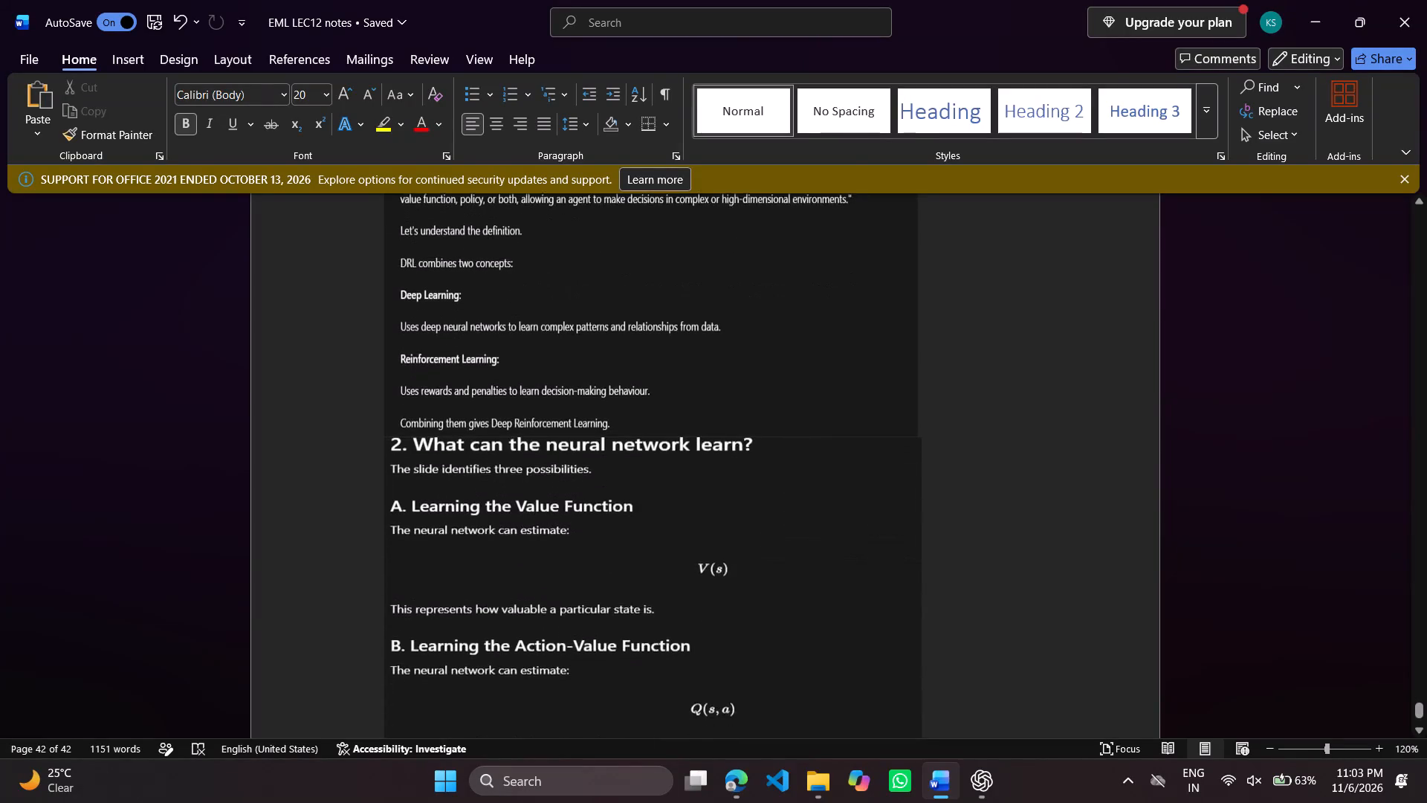
pyautogui.scroll(-2, 795, 404)
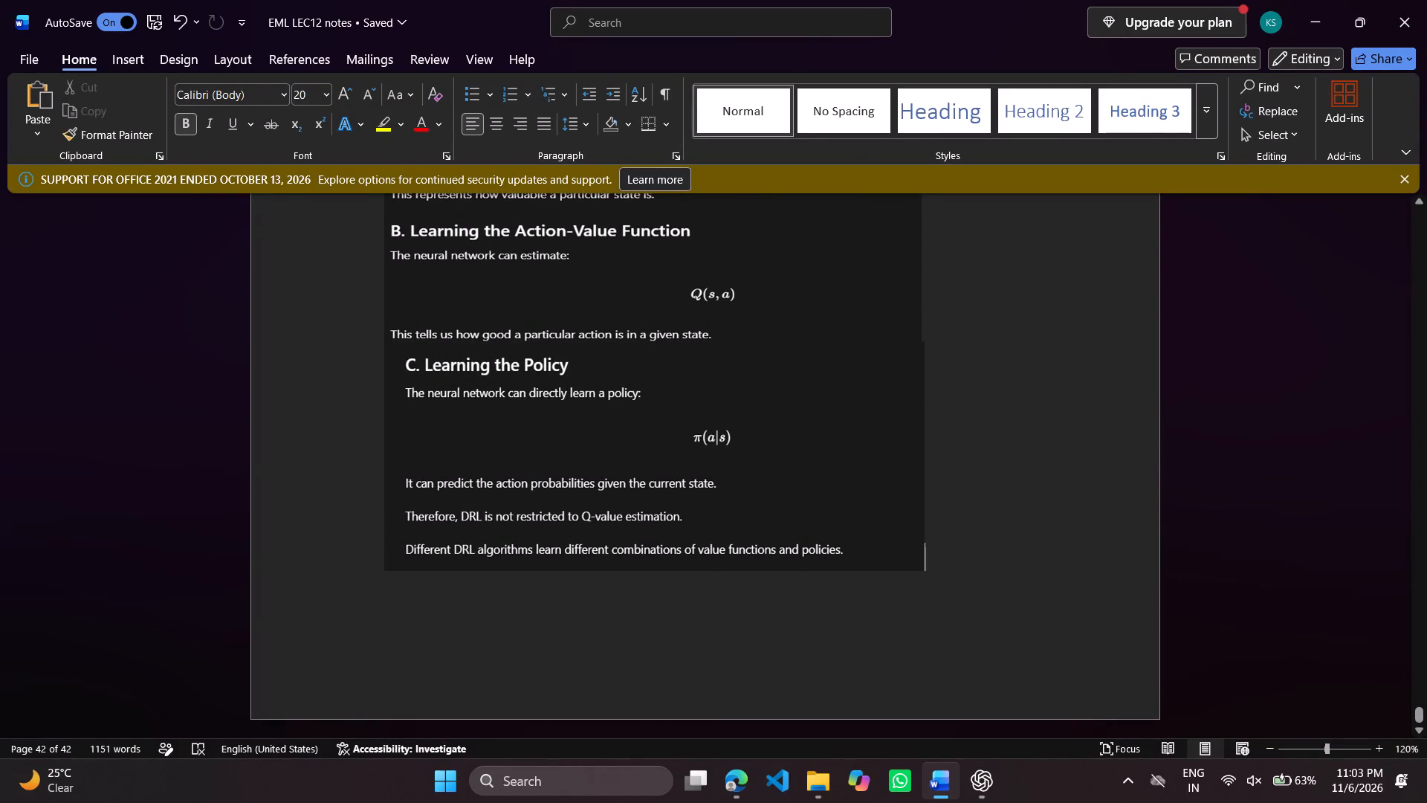
pyautogui.click(758, 474)
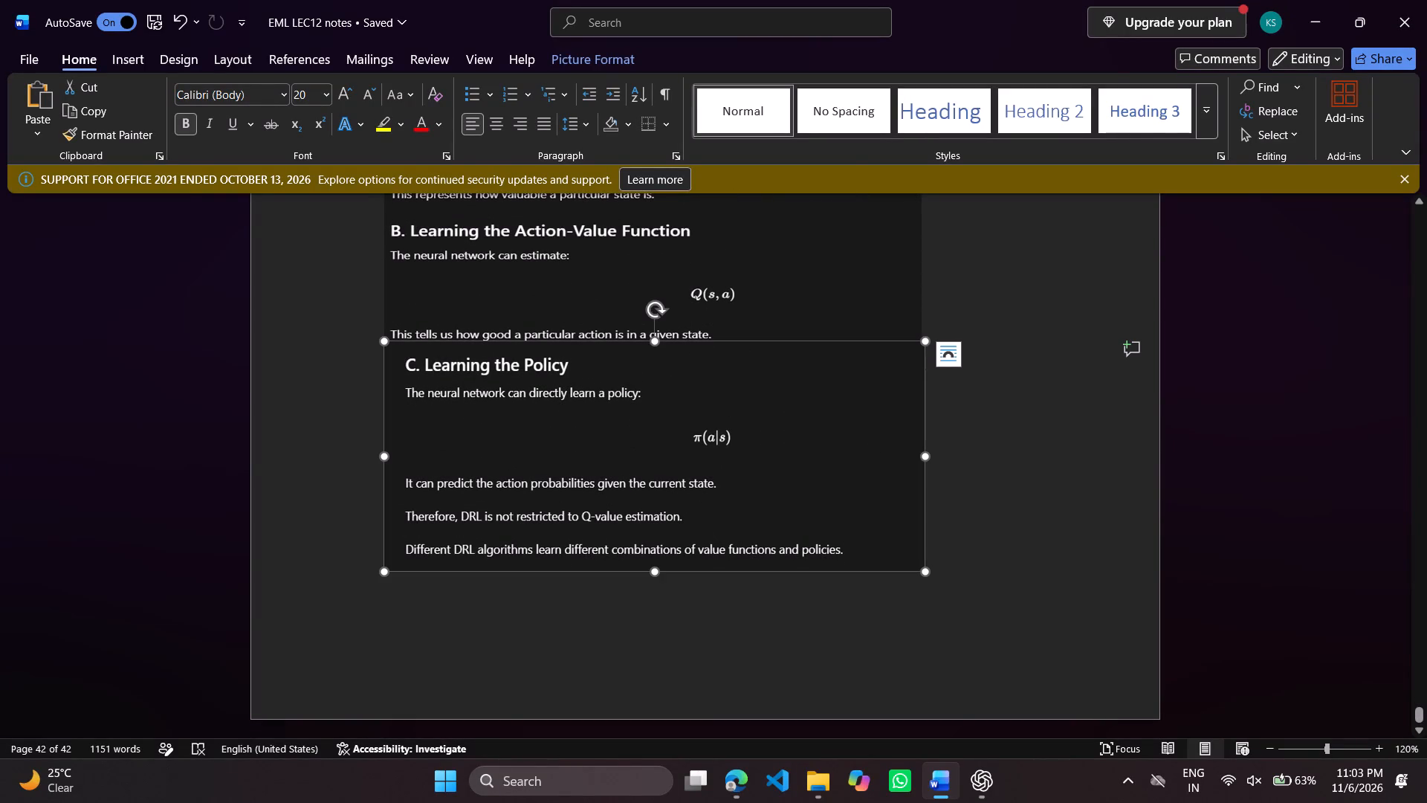
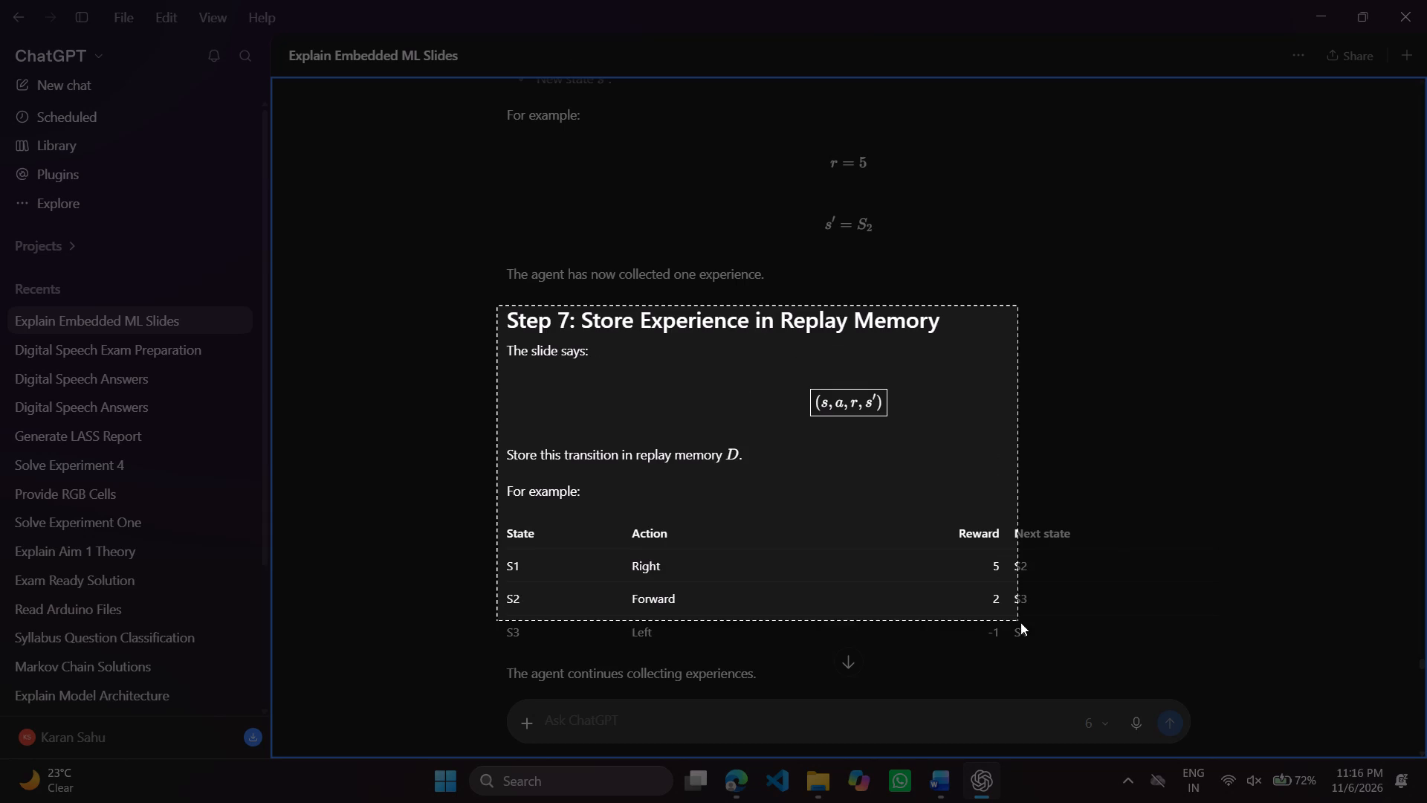
pyautogui.moveTo(1020, 622); pyautogui.dragTo(1135, 689)
# Switch to Word and paste the Step 7 screenshot on a new line below the Steps 5 and 6 picture.
pyautogui.click(950, 784)
pyautogui.click(891, 589)
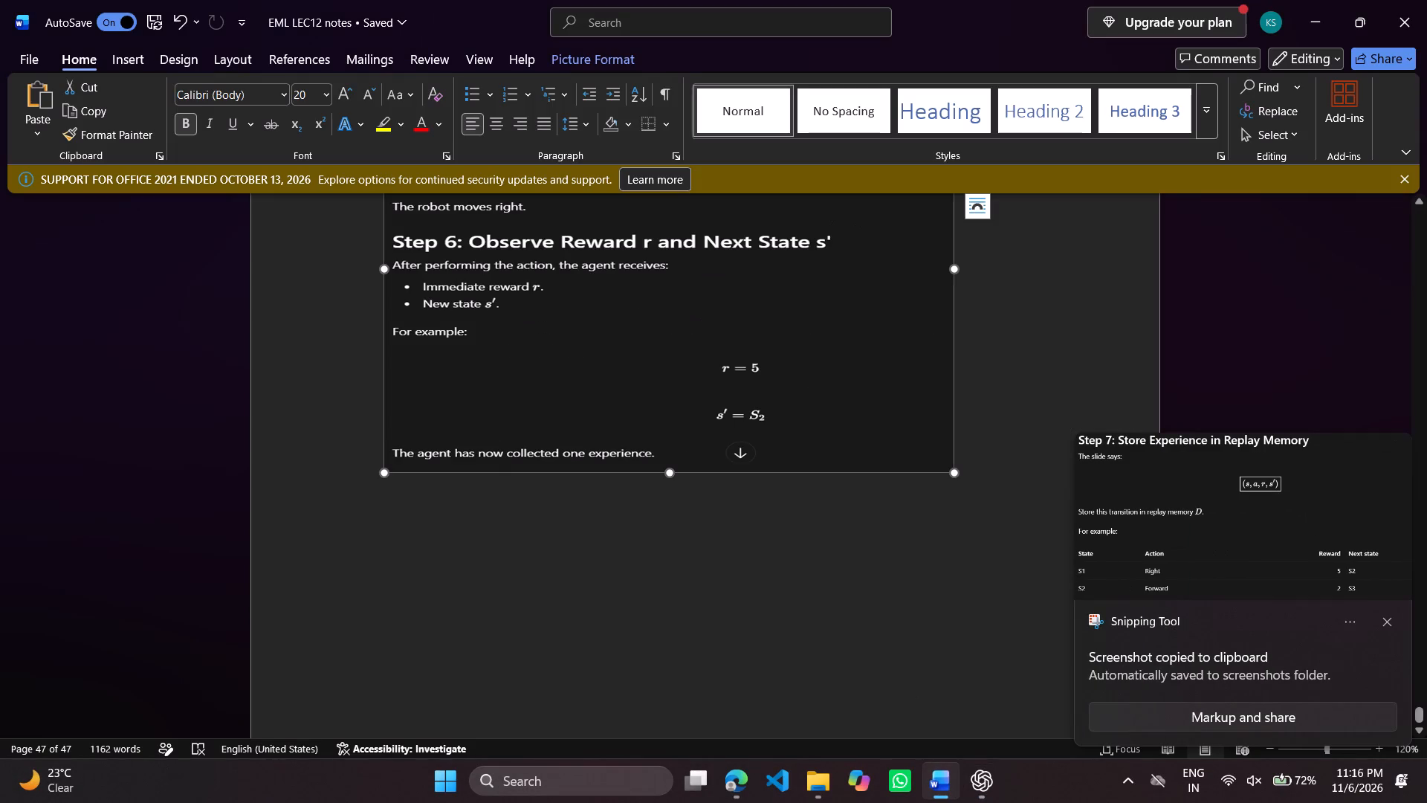
pyautogui.press('Return')
pyautogui.hotkey('ctrl', 'v')
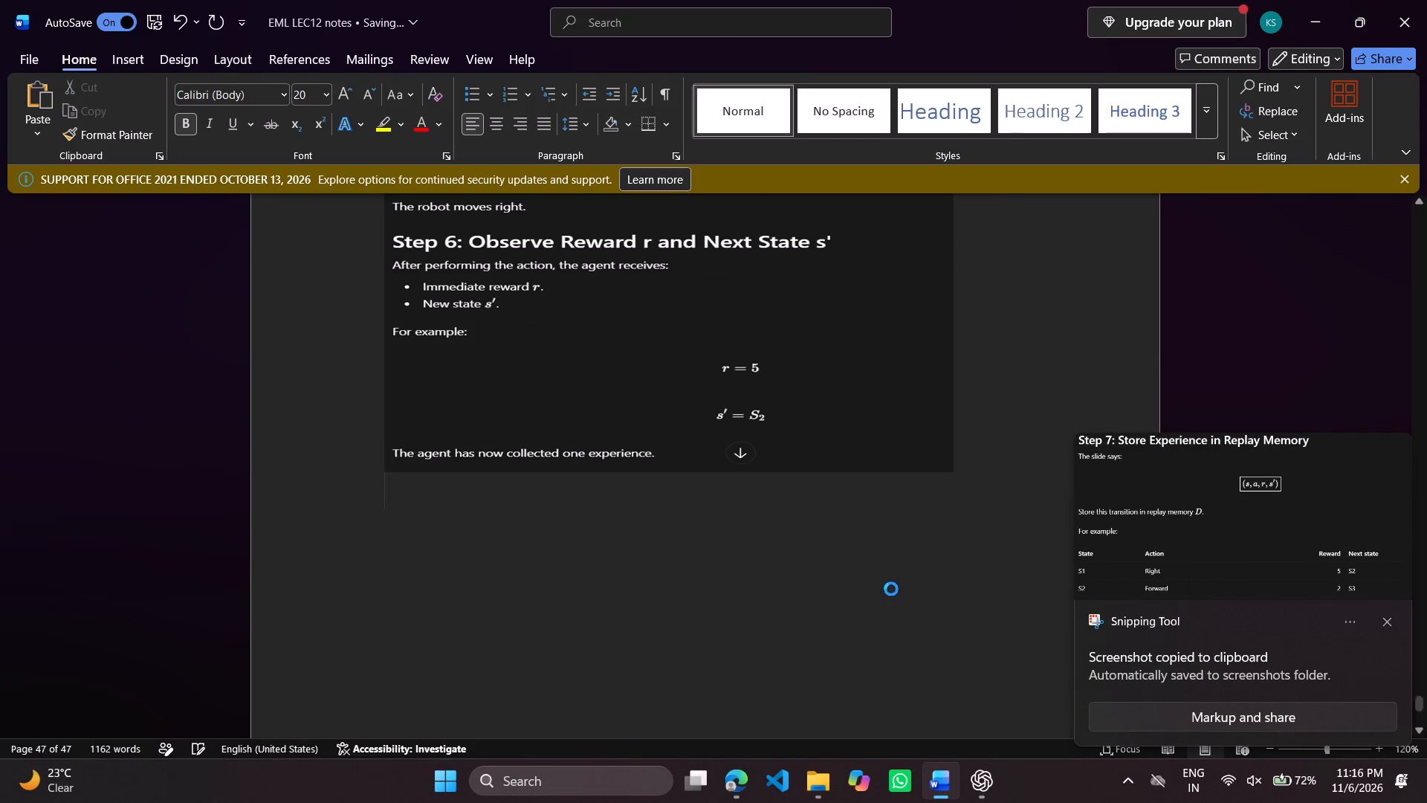
# Shorten the Step 7 picture to fit beneath the Steps 5 and 6 picture on the same page and narrow it to about that picture's width.
pyautogui.click(832, 550)
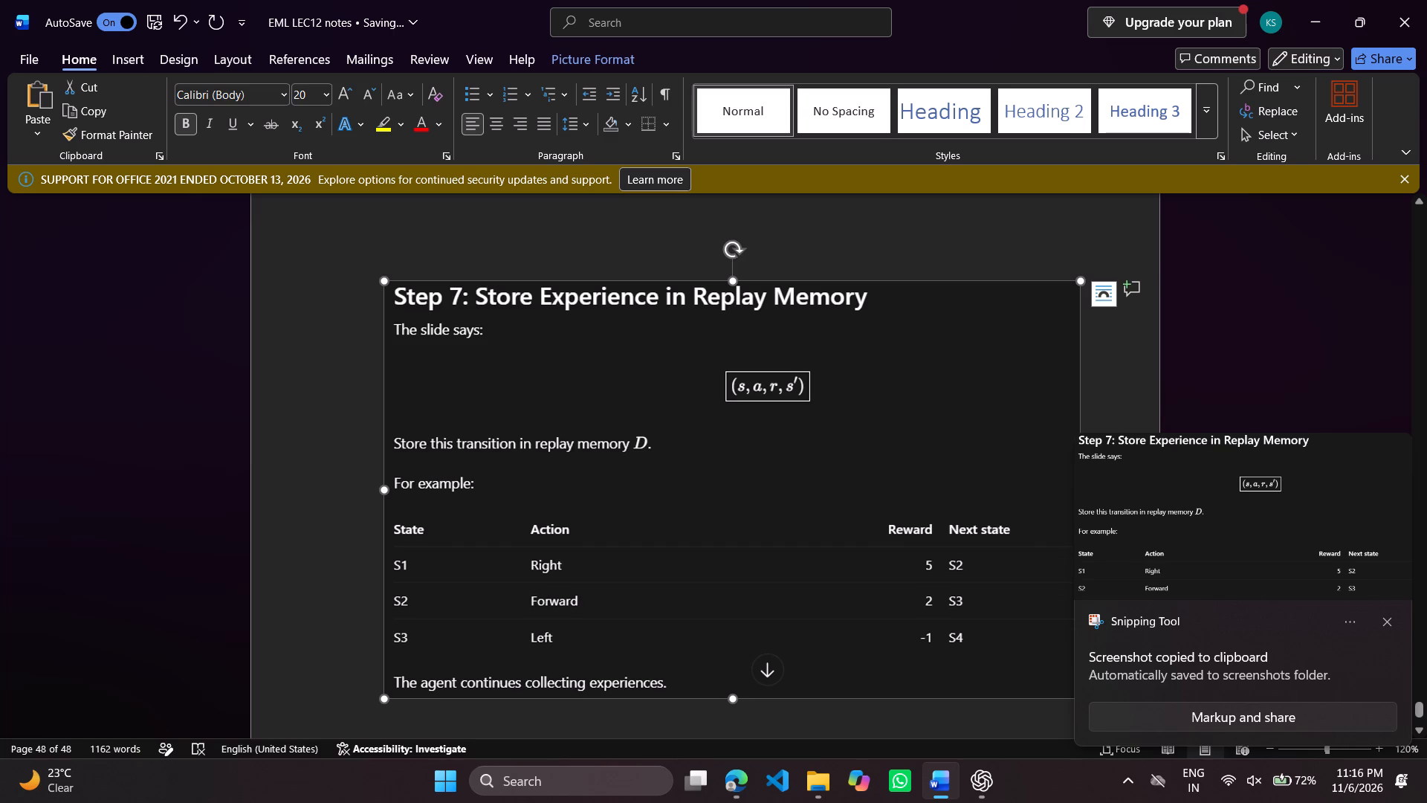
pyautogui.moveTo(732, 697); pyautogui.dragTo(725, 538)
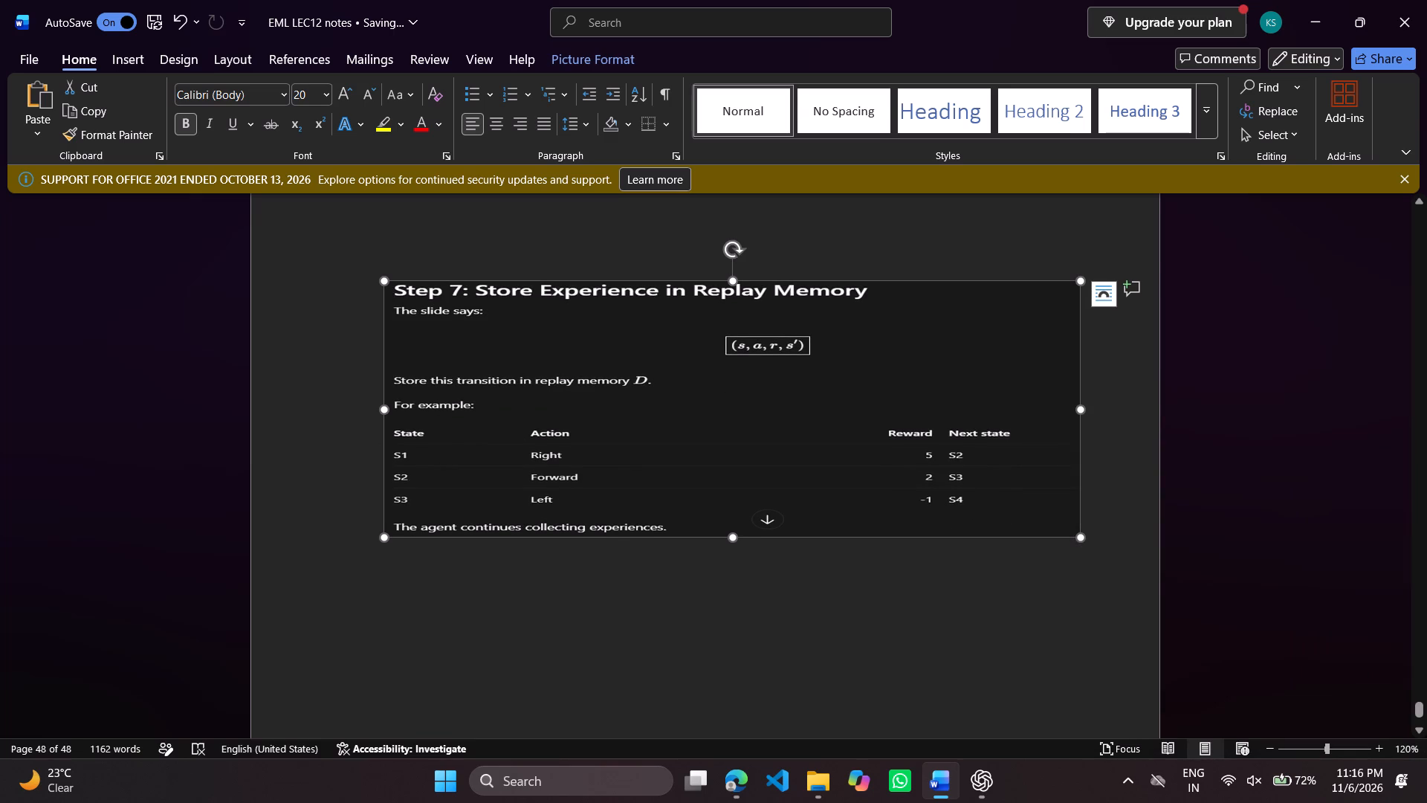
pyautogui.moveTo(734, 540); pyautogui.dragTo(729, 465)
pyautogui.click(729, 465)
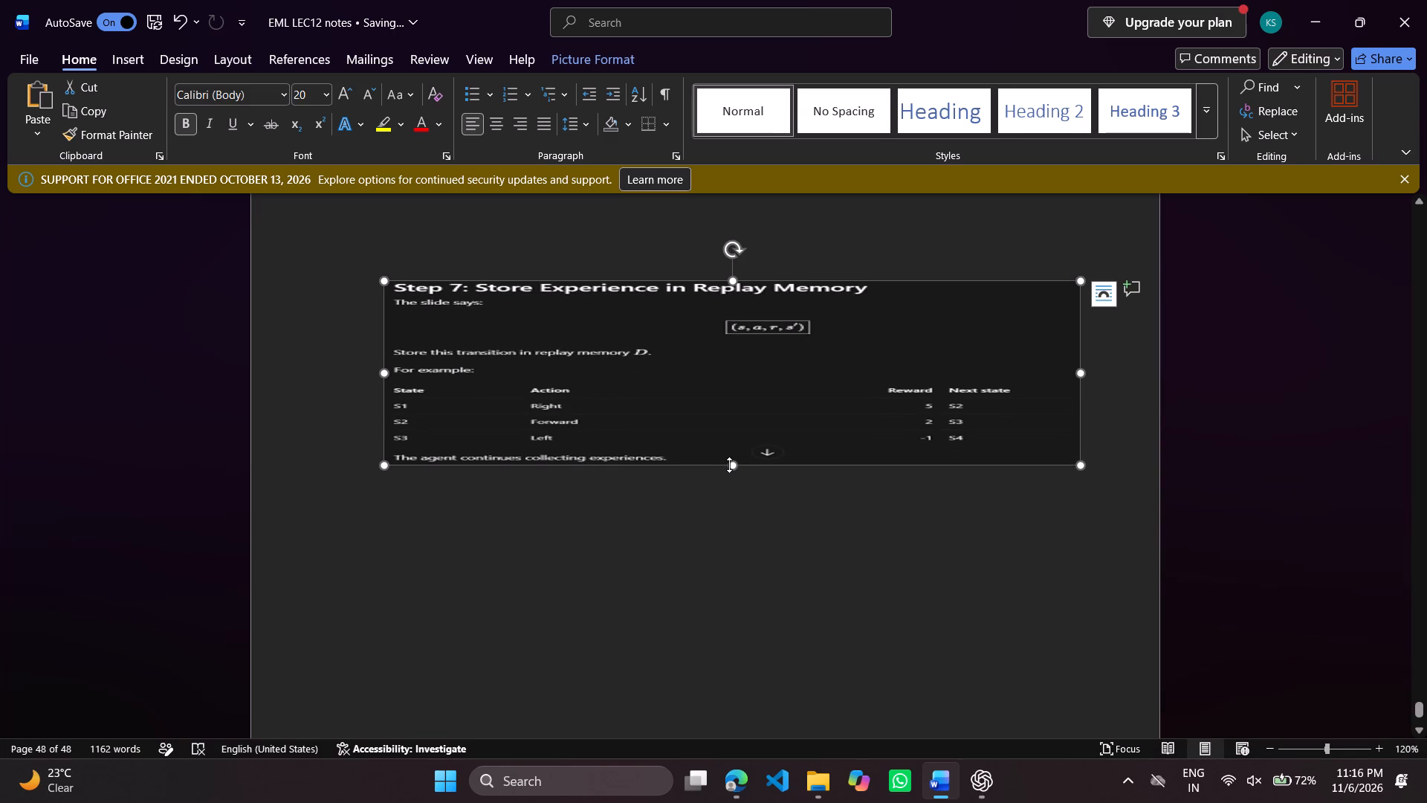
pyautogui.moveTo(729, 465); pyautogui.dragTo(725, 427)
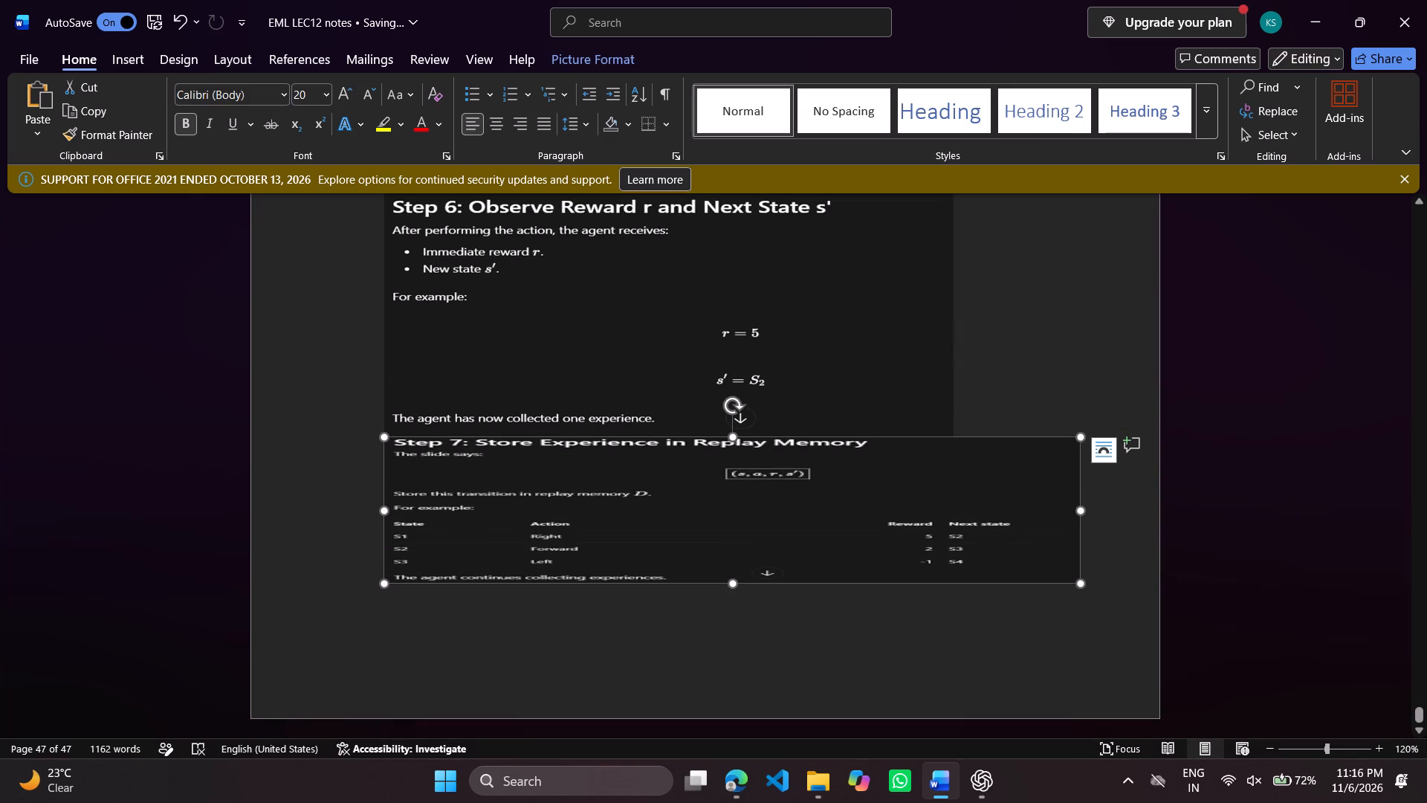
pyautogui.moveTo(1080, 512); pyautogui.dragTo(956, 517)
# Reduce the height of the Step 4 picture slightly to free up space on the page, keeping its width.
pyautogui.scroll(1, 777, 300)
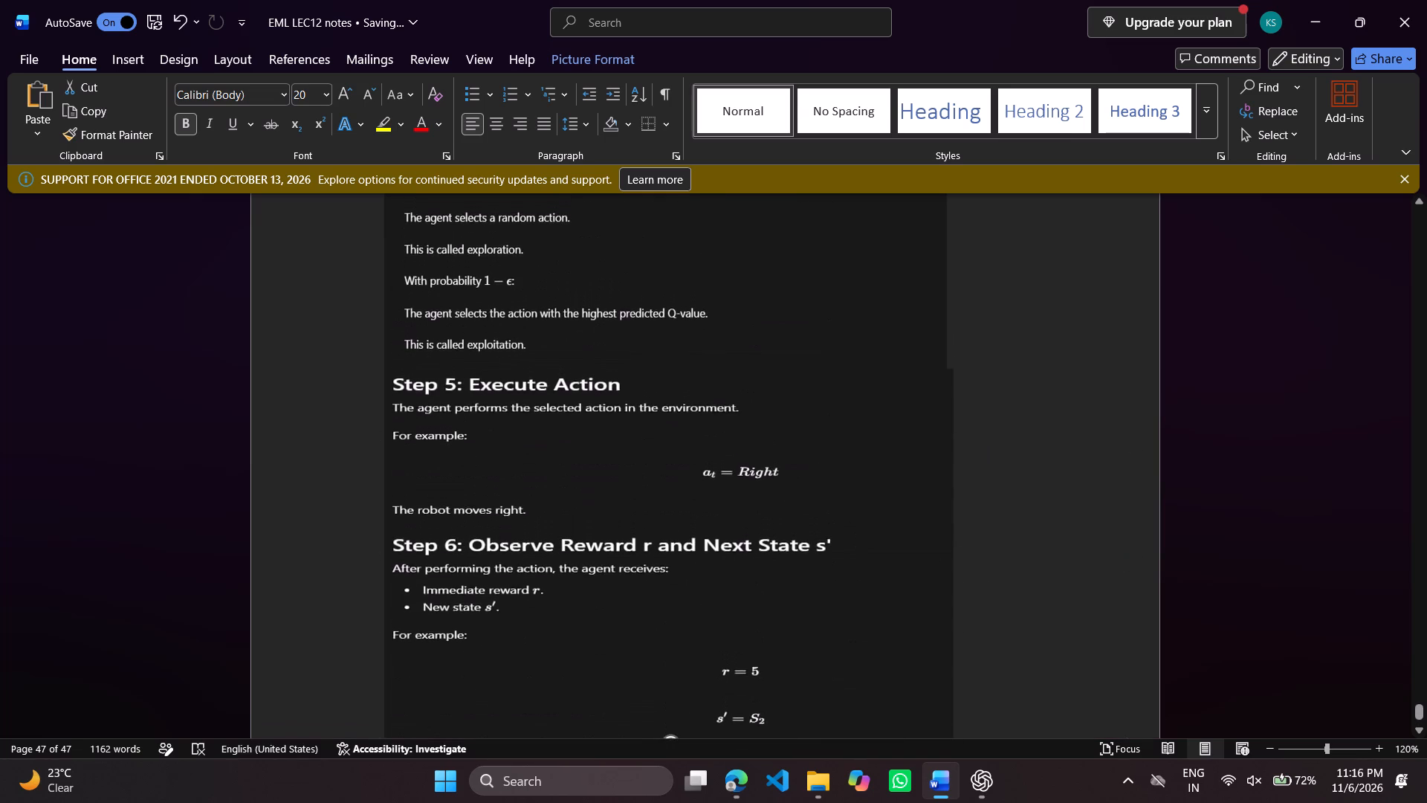
pyautogui.click(777, 300)
pyautogui.scroll(1, 777, 301)
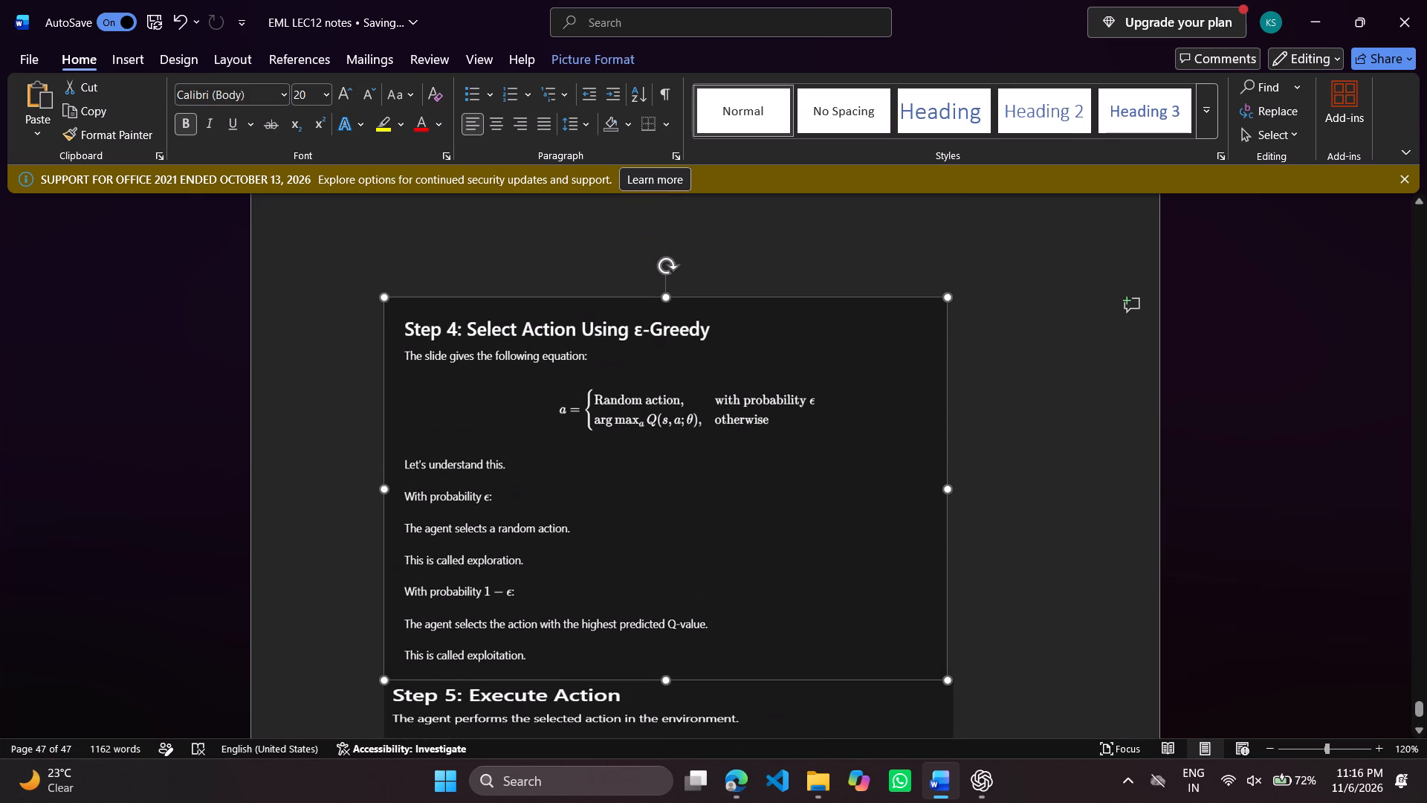
pyautogui.moveTo(664, 683); pyautogui.dragTo(659, 642)
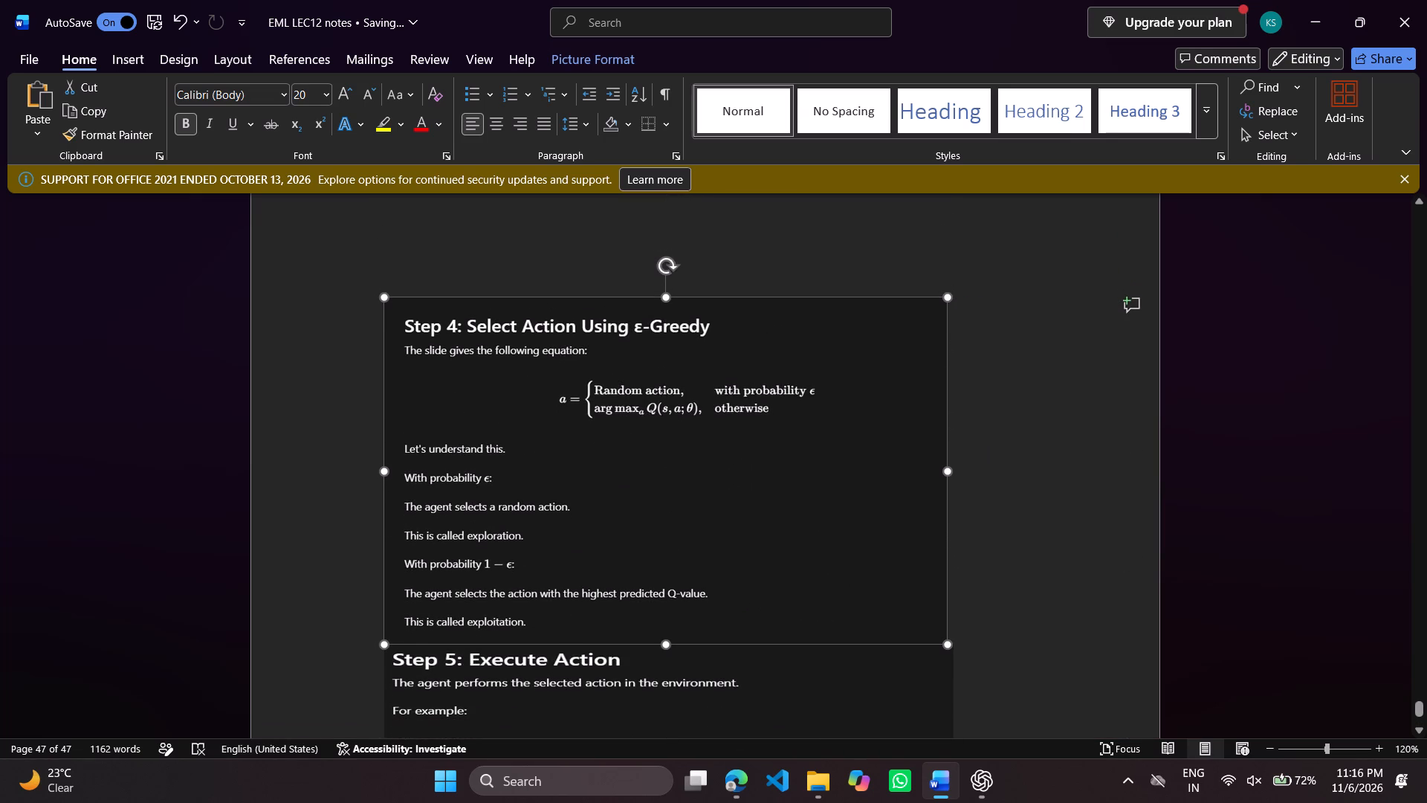
pyautogui.moveTo(659, 642); pyautogui.dragTo(659, 637)
# Reduce the height of the Steps 5 and 6 picture slightly, keeping its width, to free space for the Step 7 picture.
pyautogui.scroll(-1, 659, 637)
pyautogui.click(678, 572)
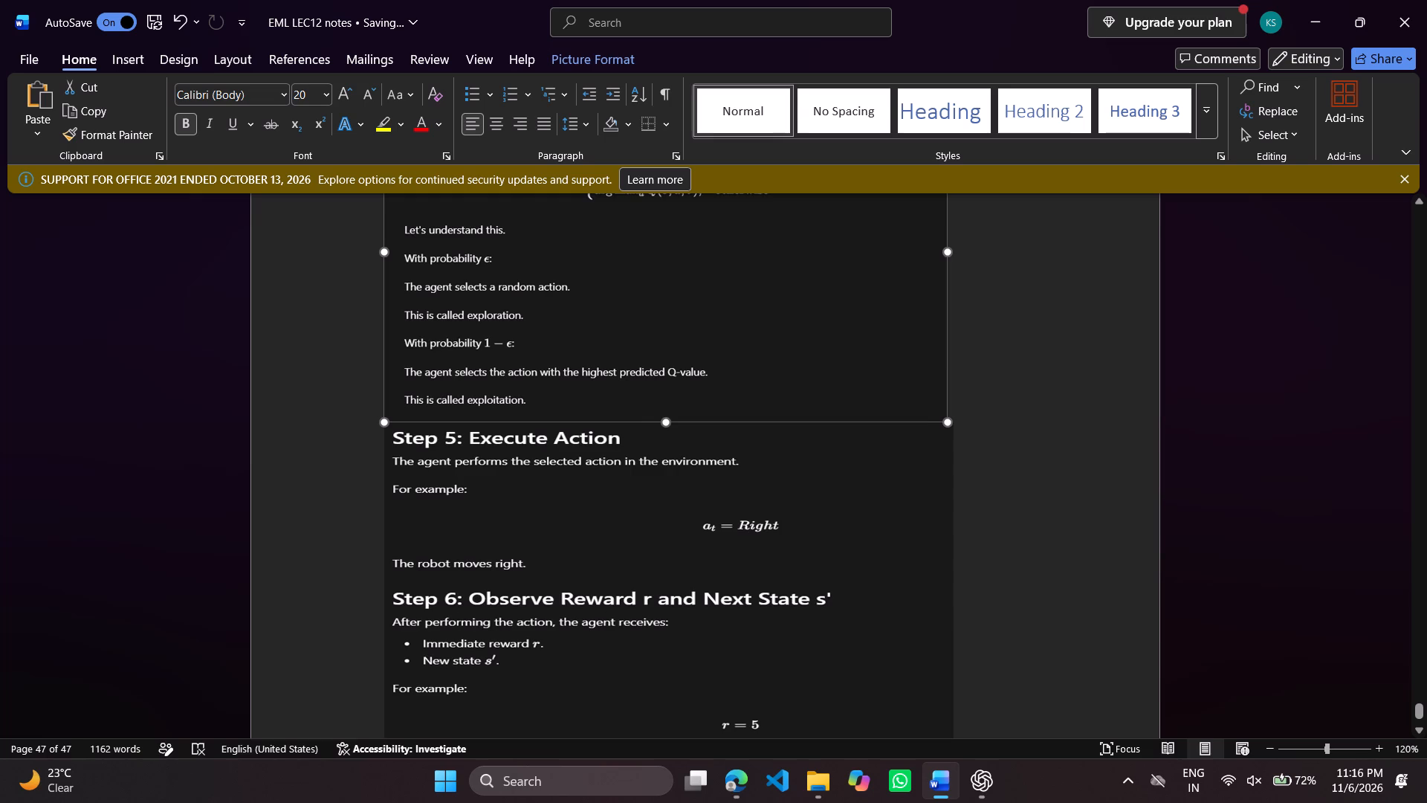
pyautogui.scroll(-1, 678, 572)
pyautogui.moveTo(670, 596); pyautogui.dragTo(680, 499)
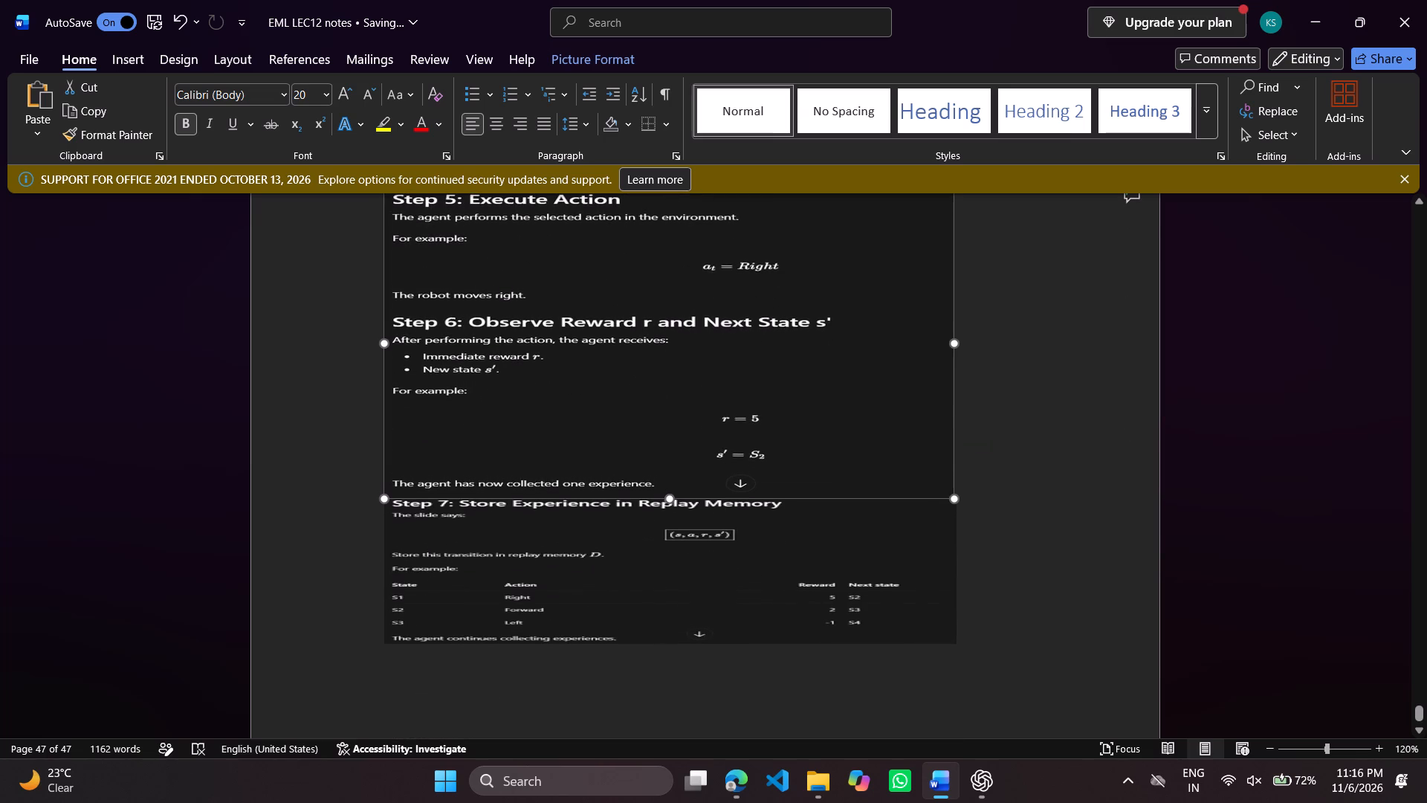
pyautogui.moveTo(680, 499); pyautogui.dragTo(685, 546)
pyautogui.scroll(1, 685, 546)
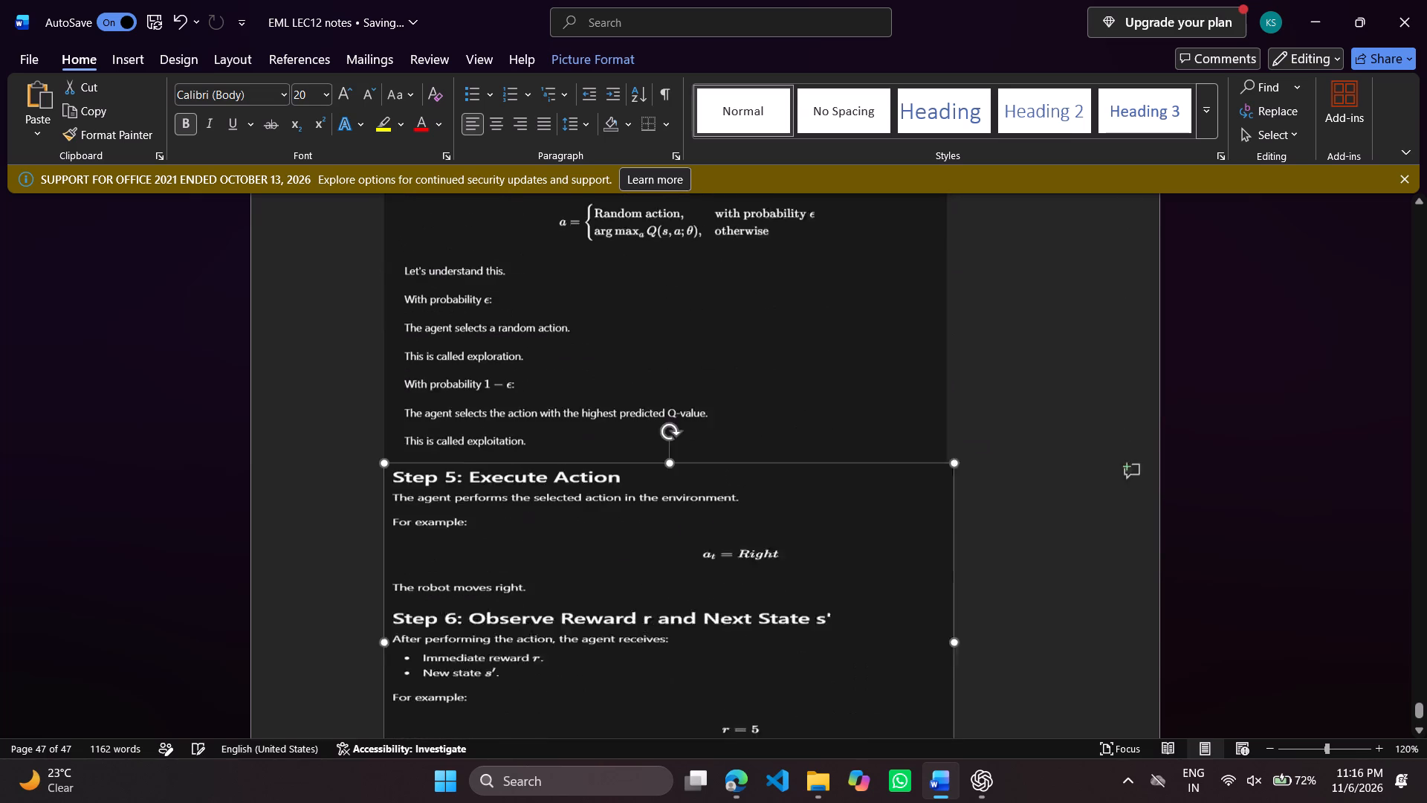
pyautogui.scroll(1, 685, 546)
pyautogui.scroll(-1, 685, 546)
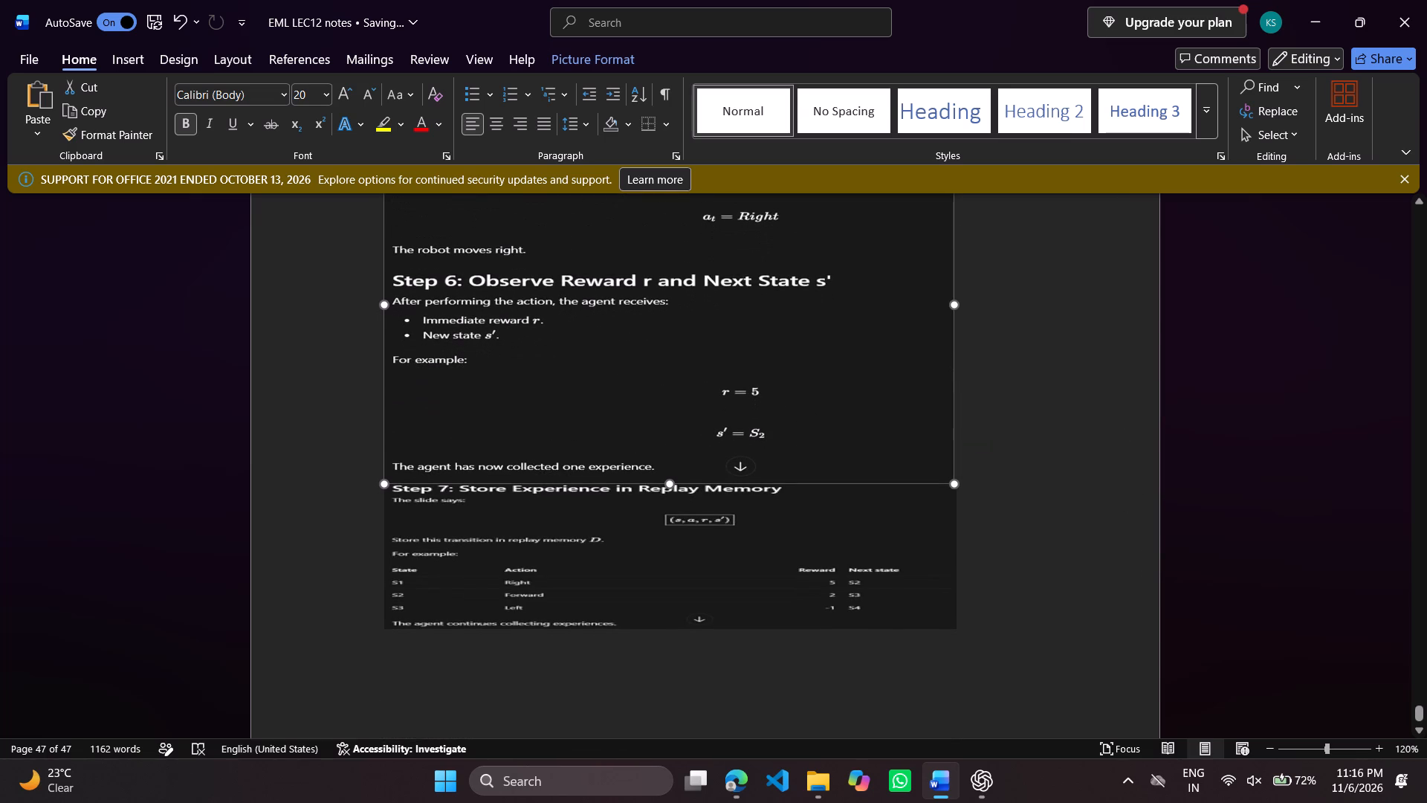
# Increase the height of the Step 7 picture to fill the remaining page space and narrow it slightly to match the Steps 5 and 6 picture.
pyautogui.click(674, 544)
pyautogui.moveTo(671, 626); pyautogui.dragTo(673, 679)
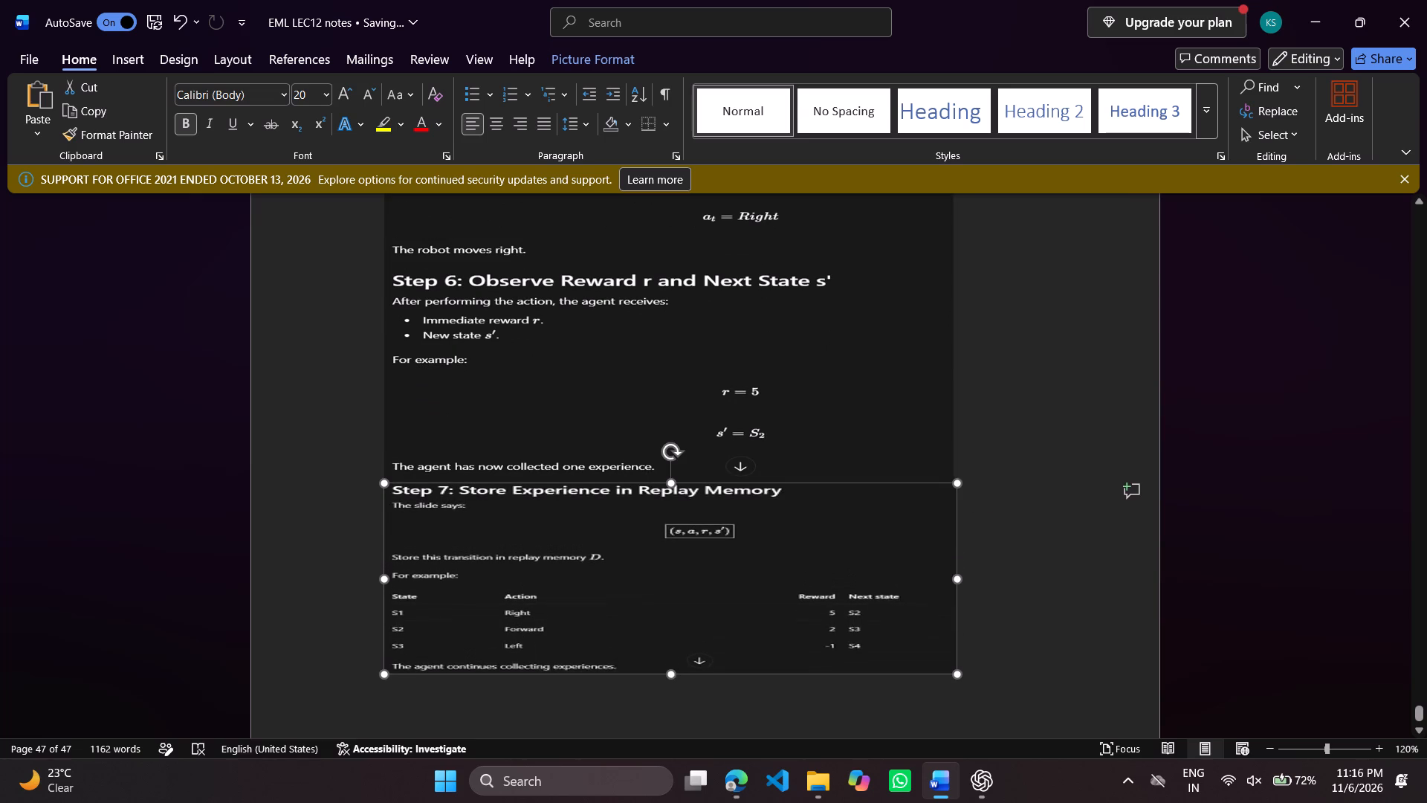
pyautogui.moveTo(673, 679); pyautogui.dragTo(677, 735)
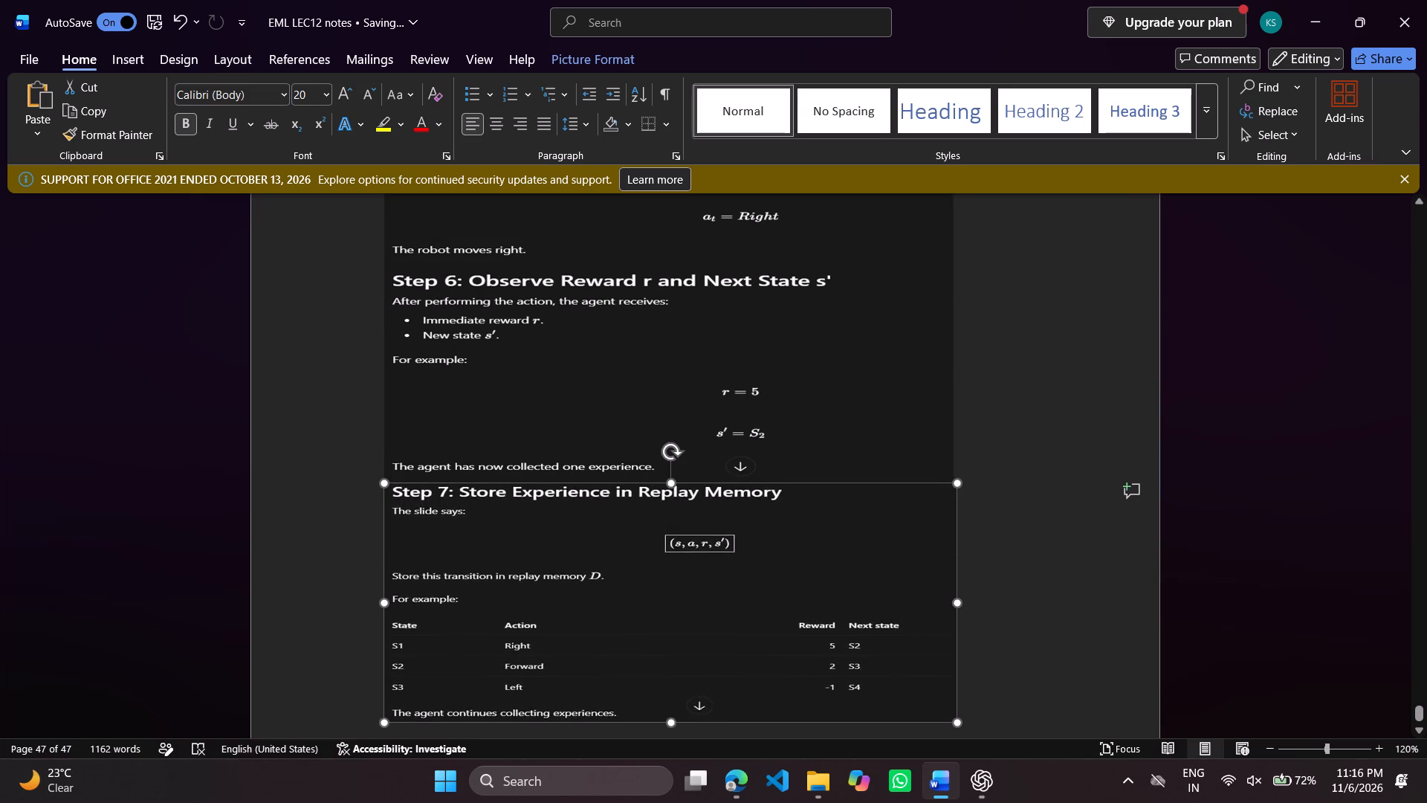
pyautogui.moveTo(677, 735); pyautogui.dragTo(670, 741)
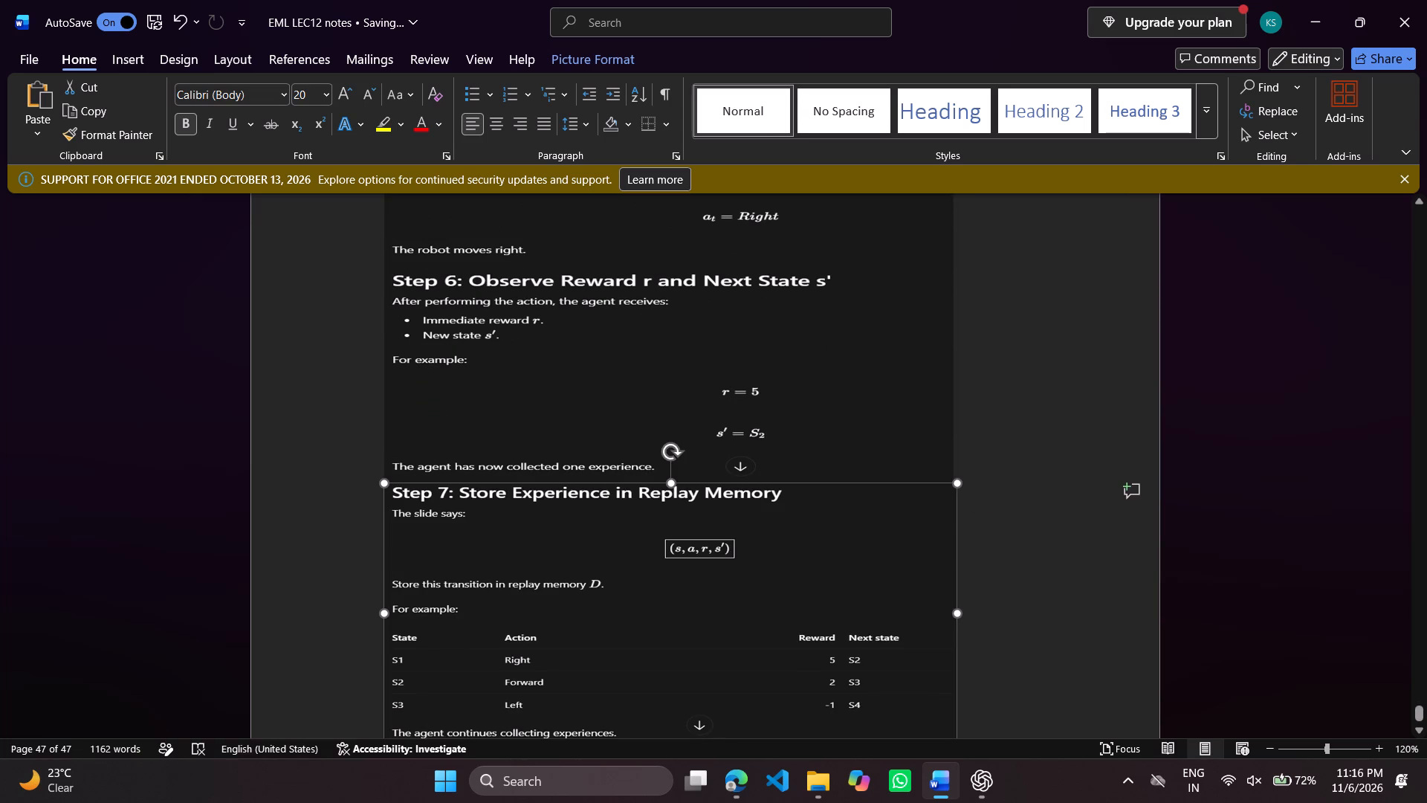
pyautogui.moveTo(670, 741); pyautogui.dragTo(670, 742)
pyautogui.click(1051, 582)
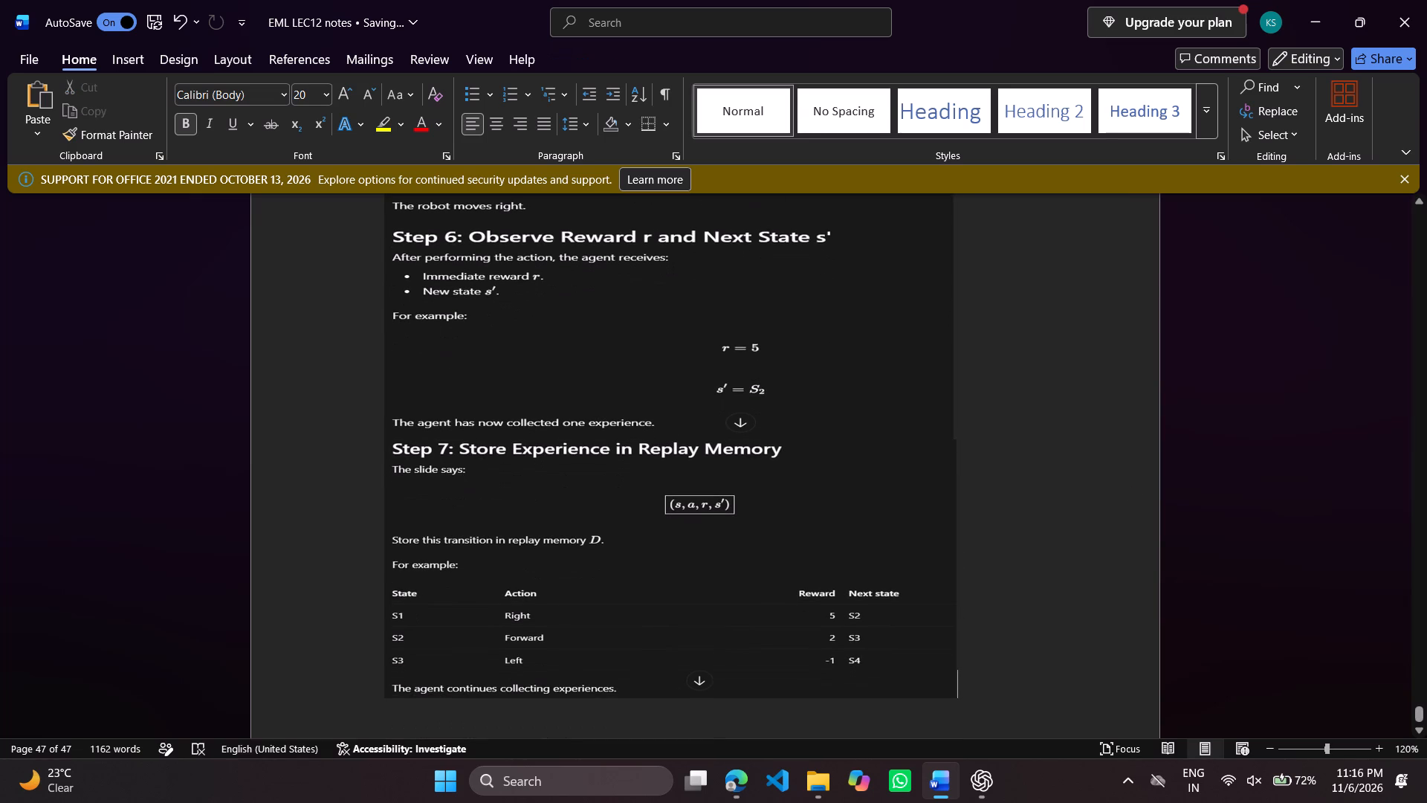
pyautogui.click(975, 576)
pyautogui.click(942, 577)
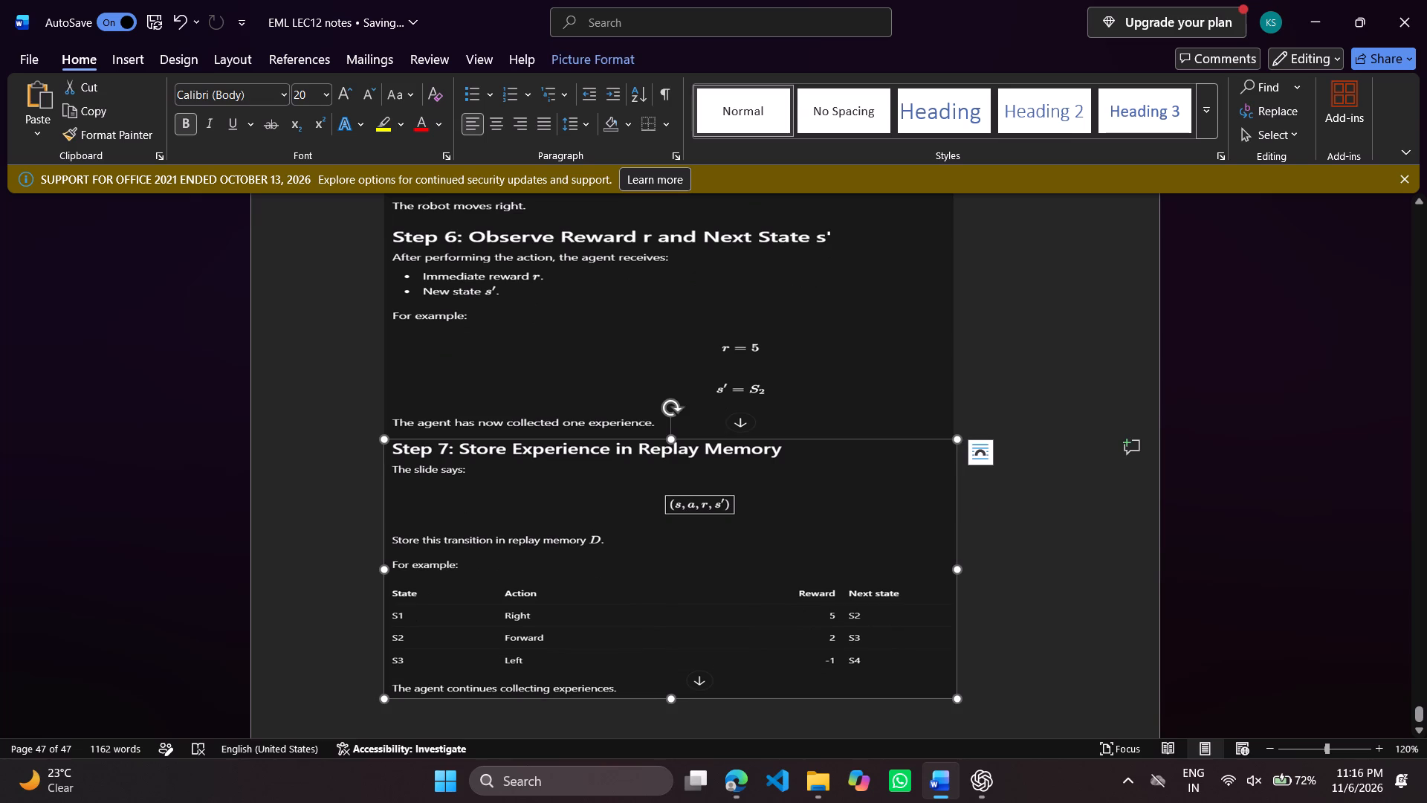
pyautogui.click(957, 568)
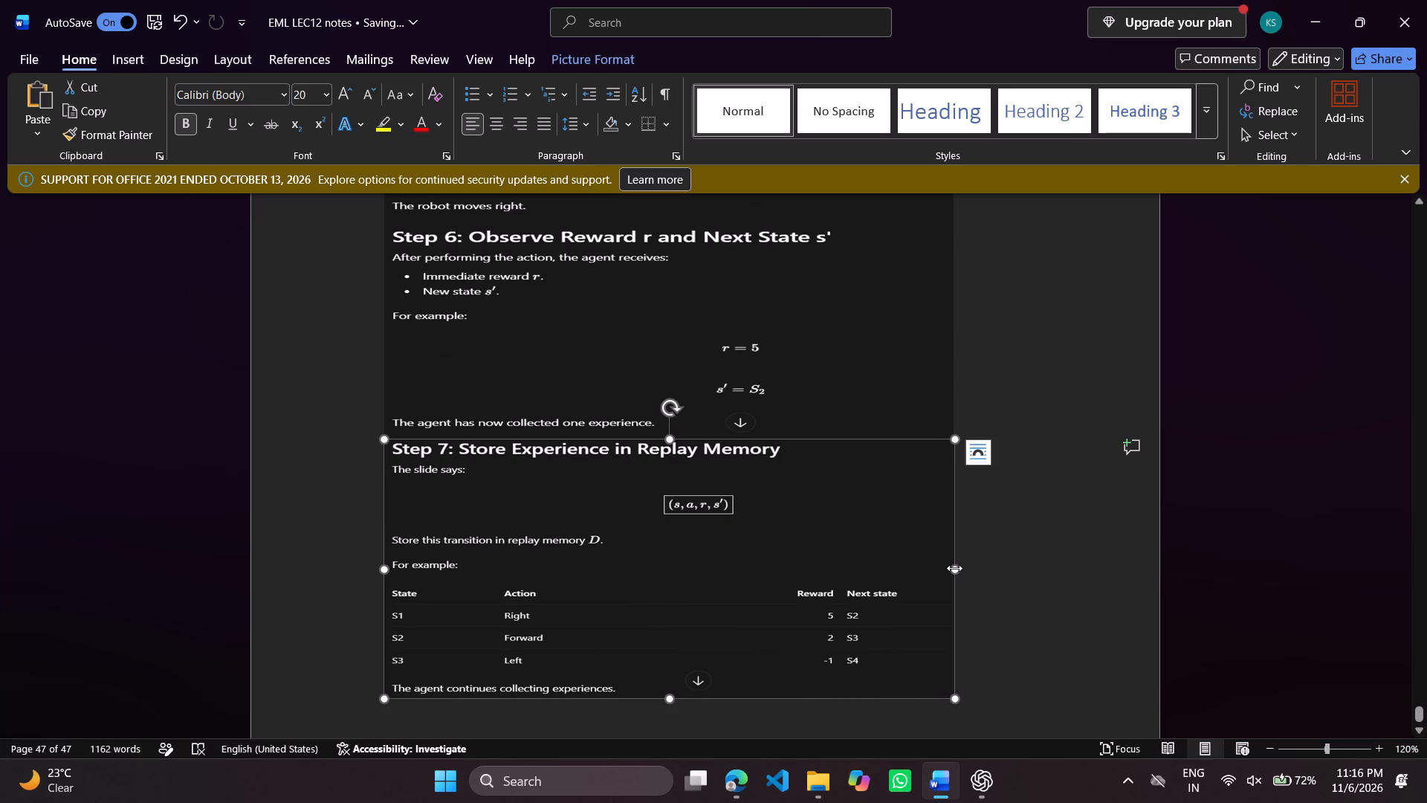
pyautogui.click(974, 568)
# Check how the Step 4, Steps 5 and 6, and Step 7 pictures fit together on the page.
pyautogui.scroll(1, 974, 568)
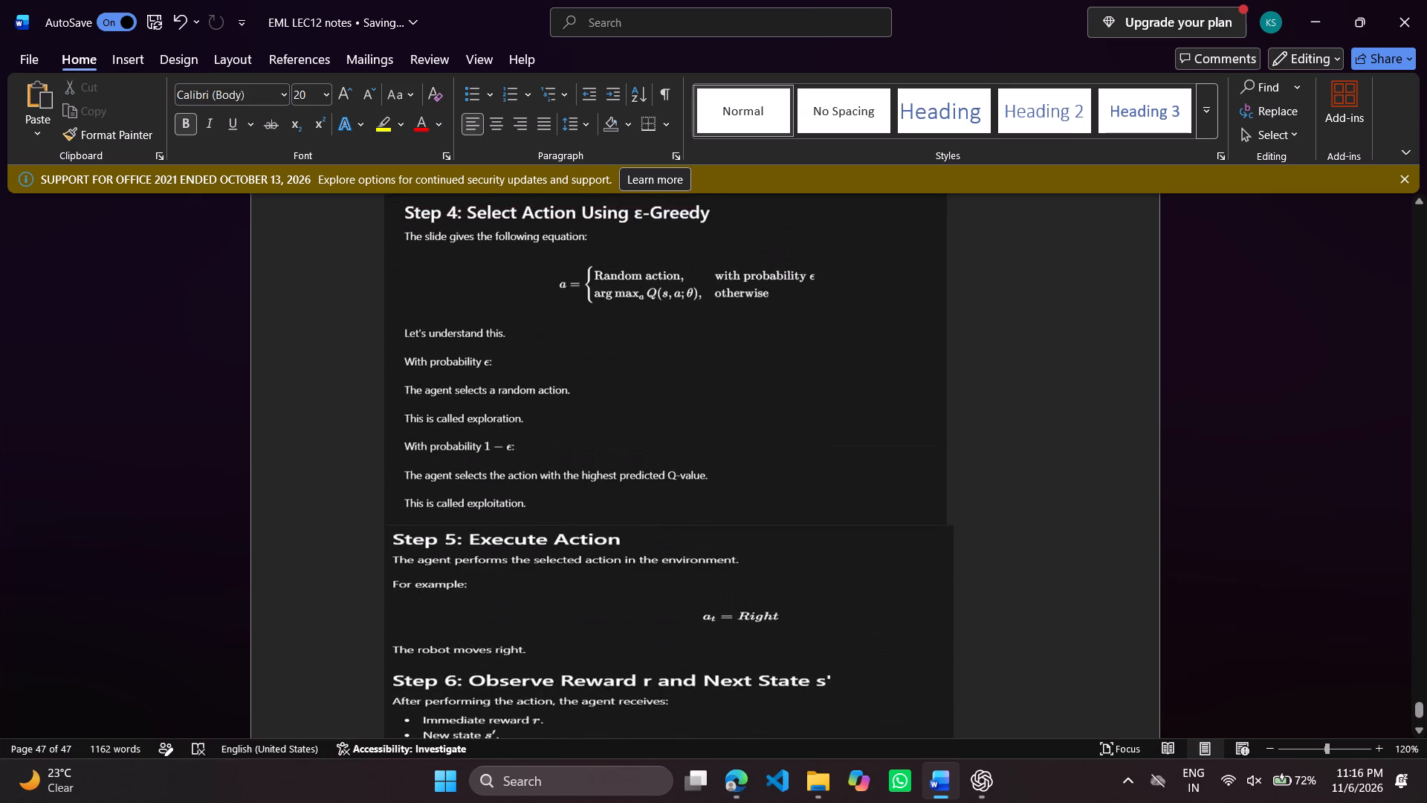
pyautogui.scroll(1, 974, 568)
pyautogui.scroll(-1, 974, 568)
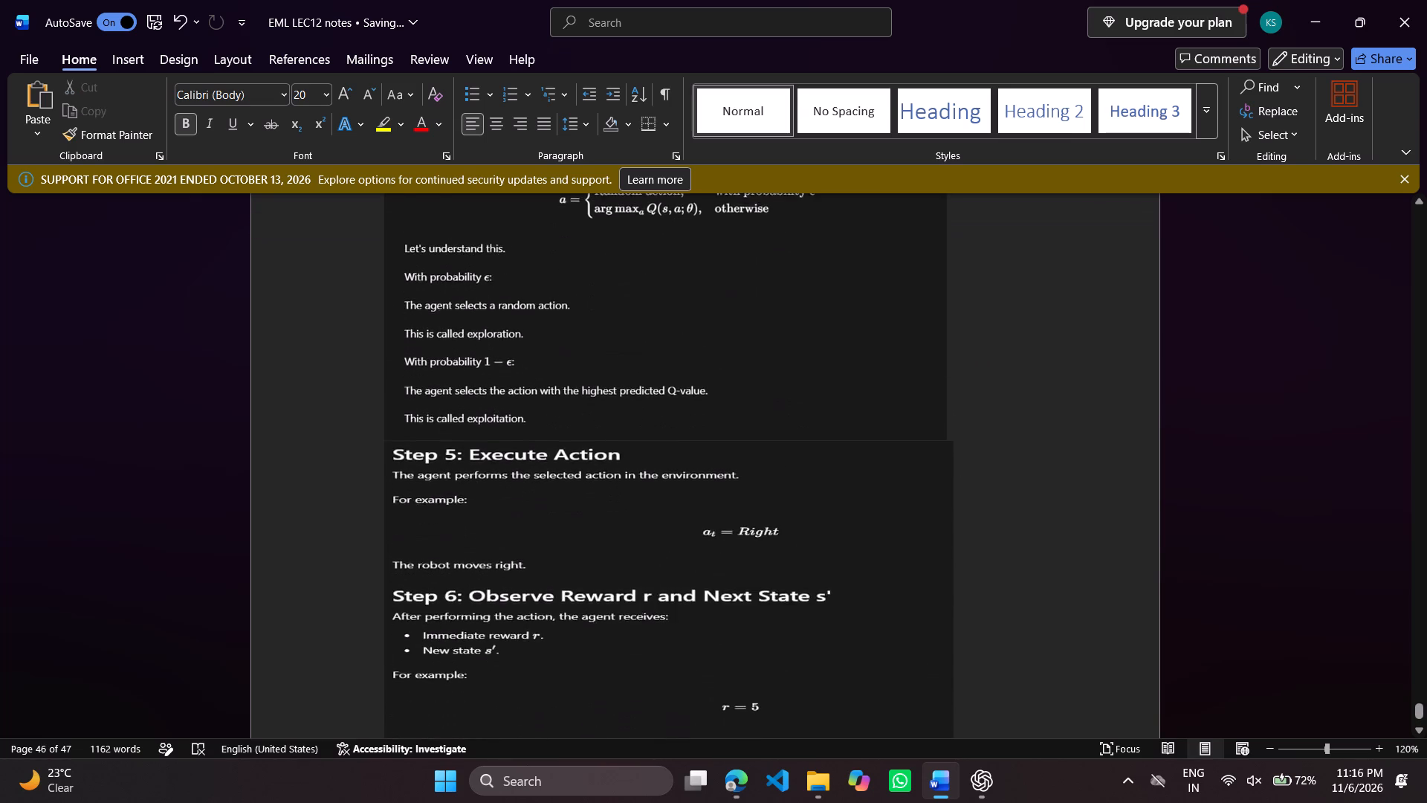
pyautogui.scroll(-1, 974, 568)
pyautogui.click(836, 527)
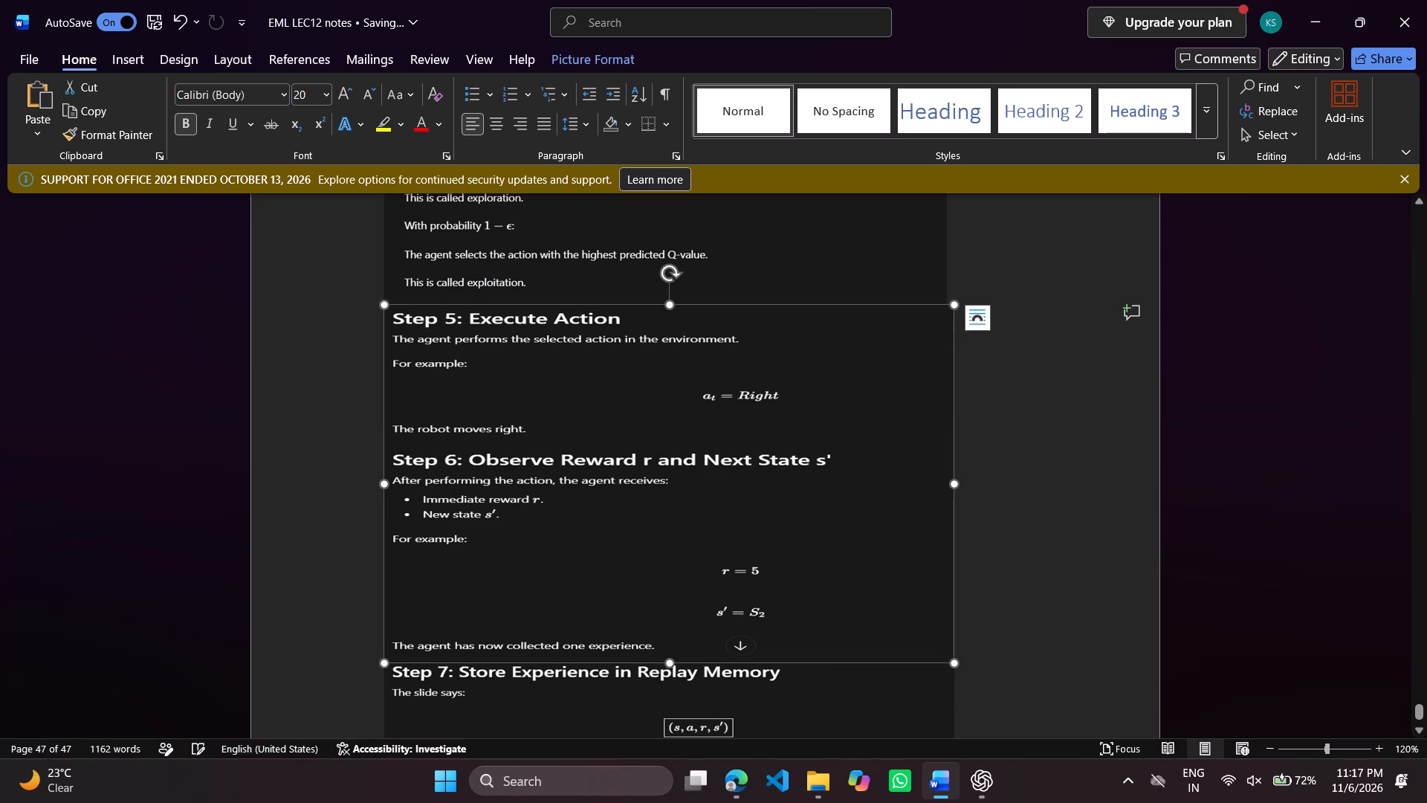
pyautogui.scroll(-1, 799, 528)
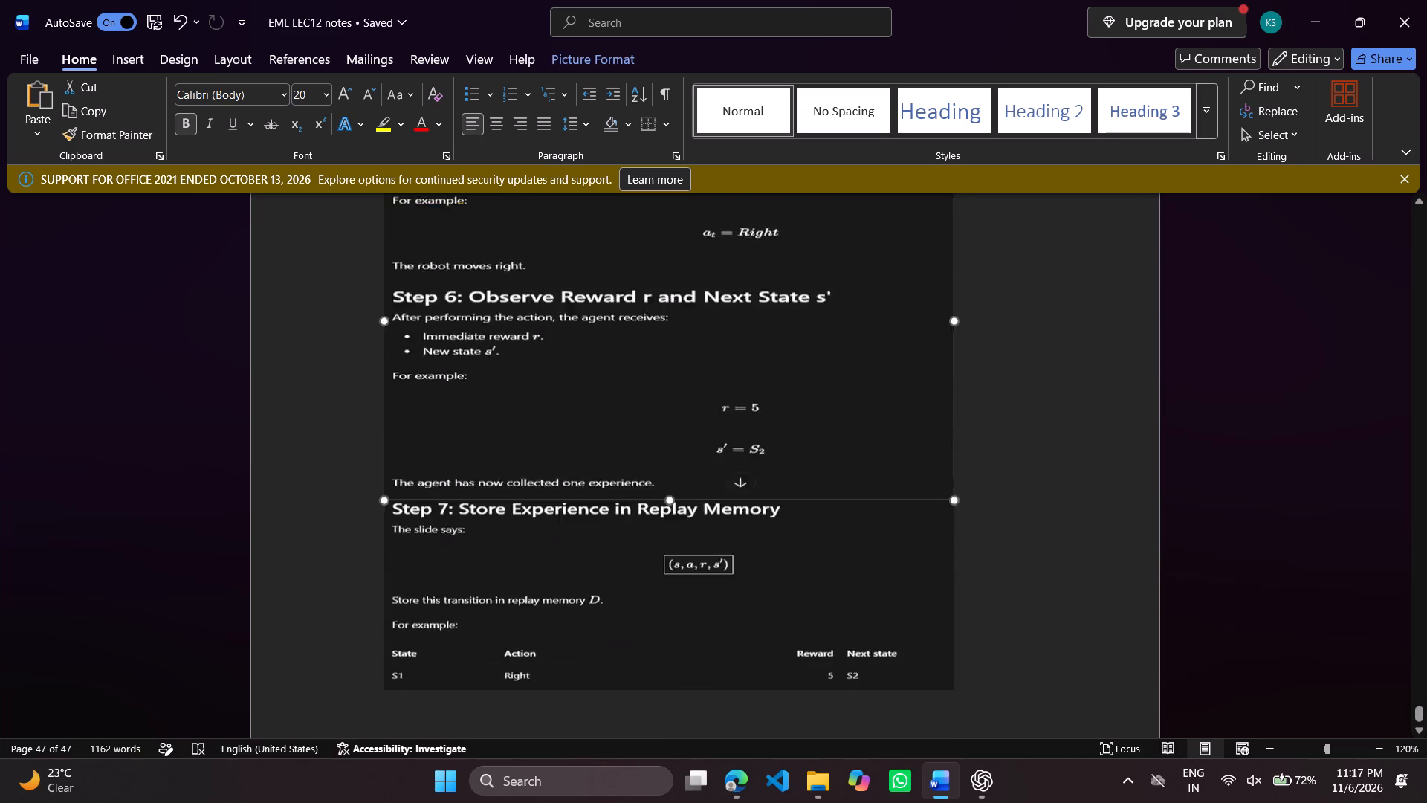
pyautogui.scroll(-1, 799, 528)
pyautogui.click(751, 534)
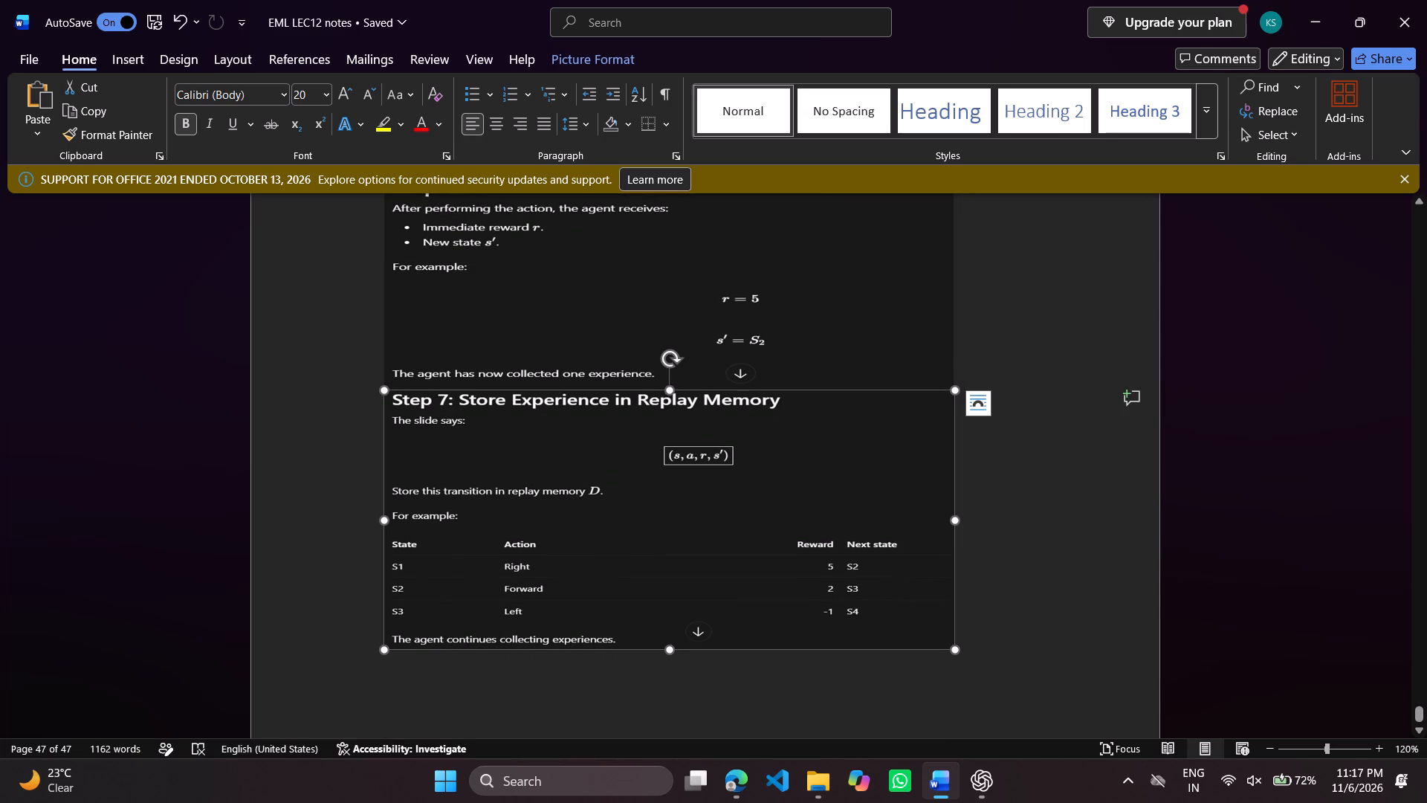
pyautogui.scroll(-1, 751, 534)
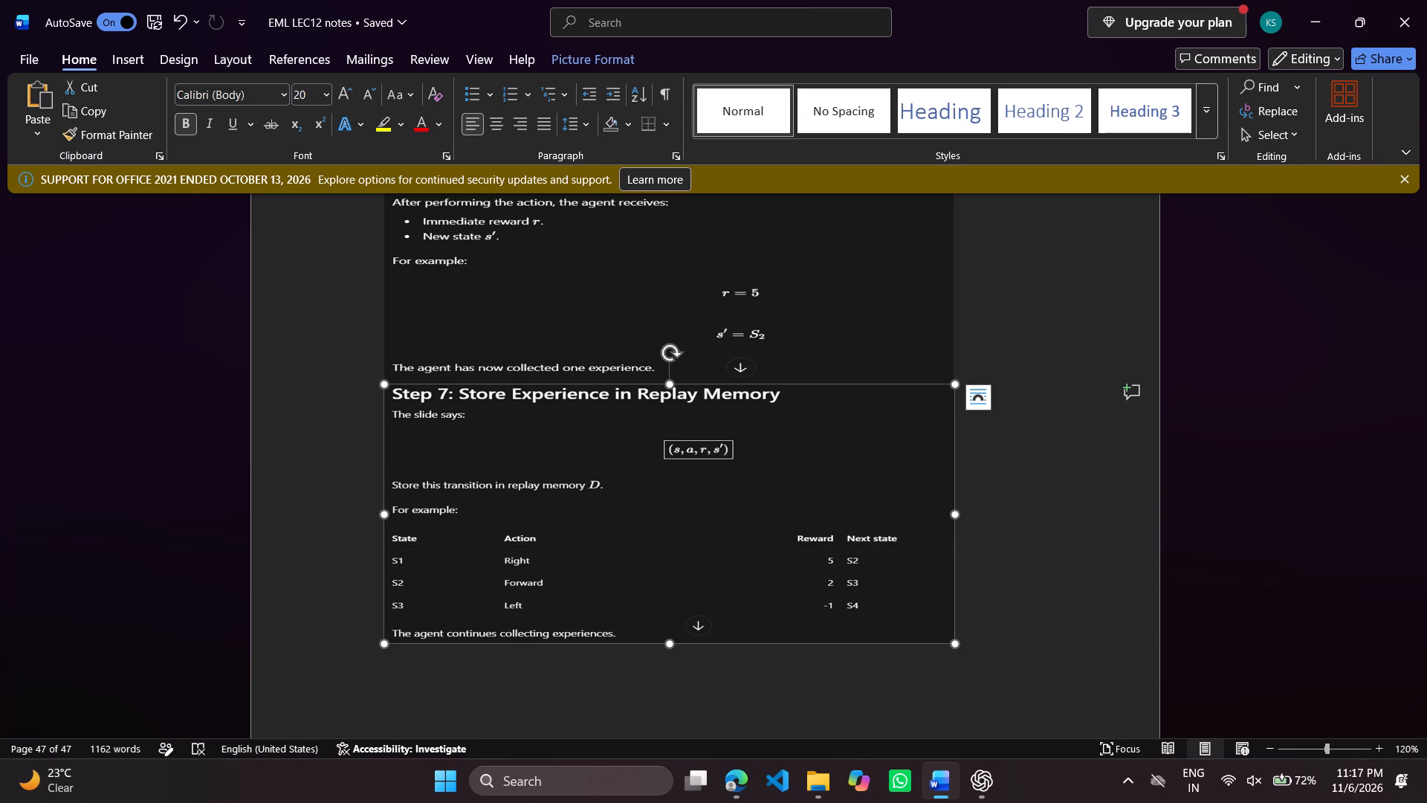
pyautogui.click(1020, 594)
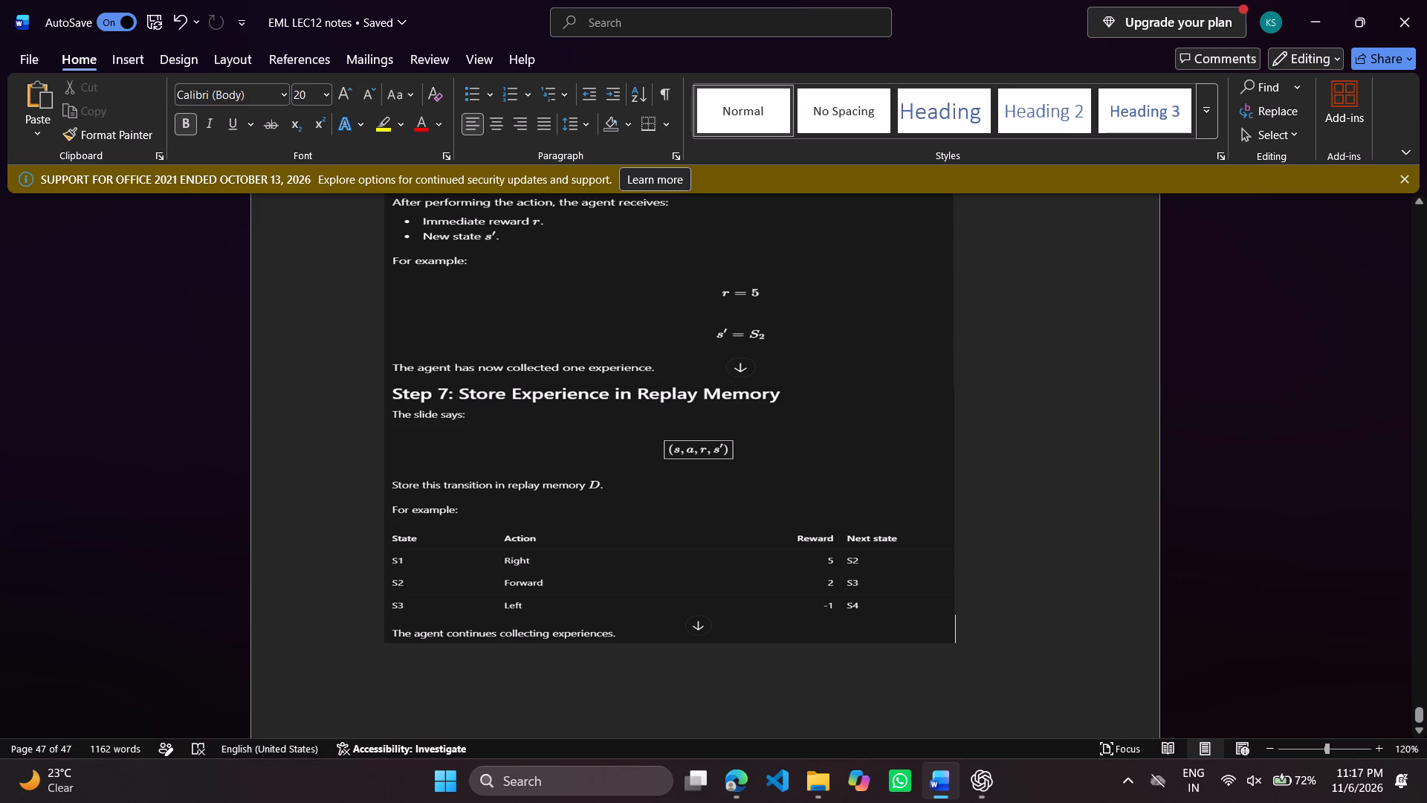
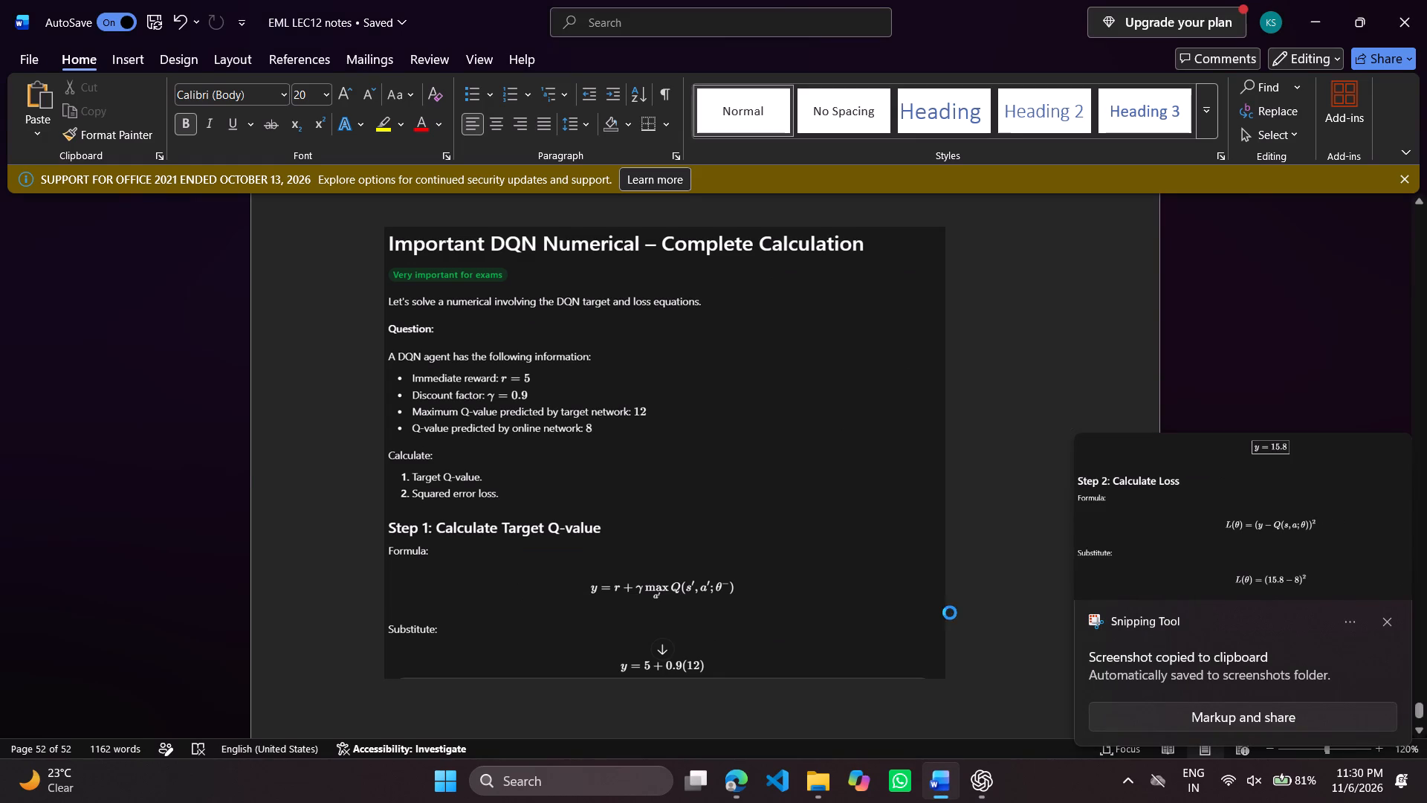
# Resize the Calculate Loss picture to the first numerical picture's width and about 76% of its pasted height, fitting both on one page.
pyautogui.click(855, 630)
pyautogui.moveTo(733, 704); pyautogui.dragTo(733, 666)
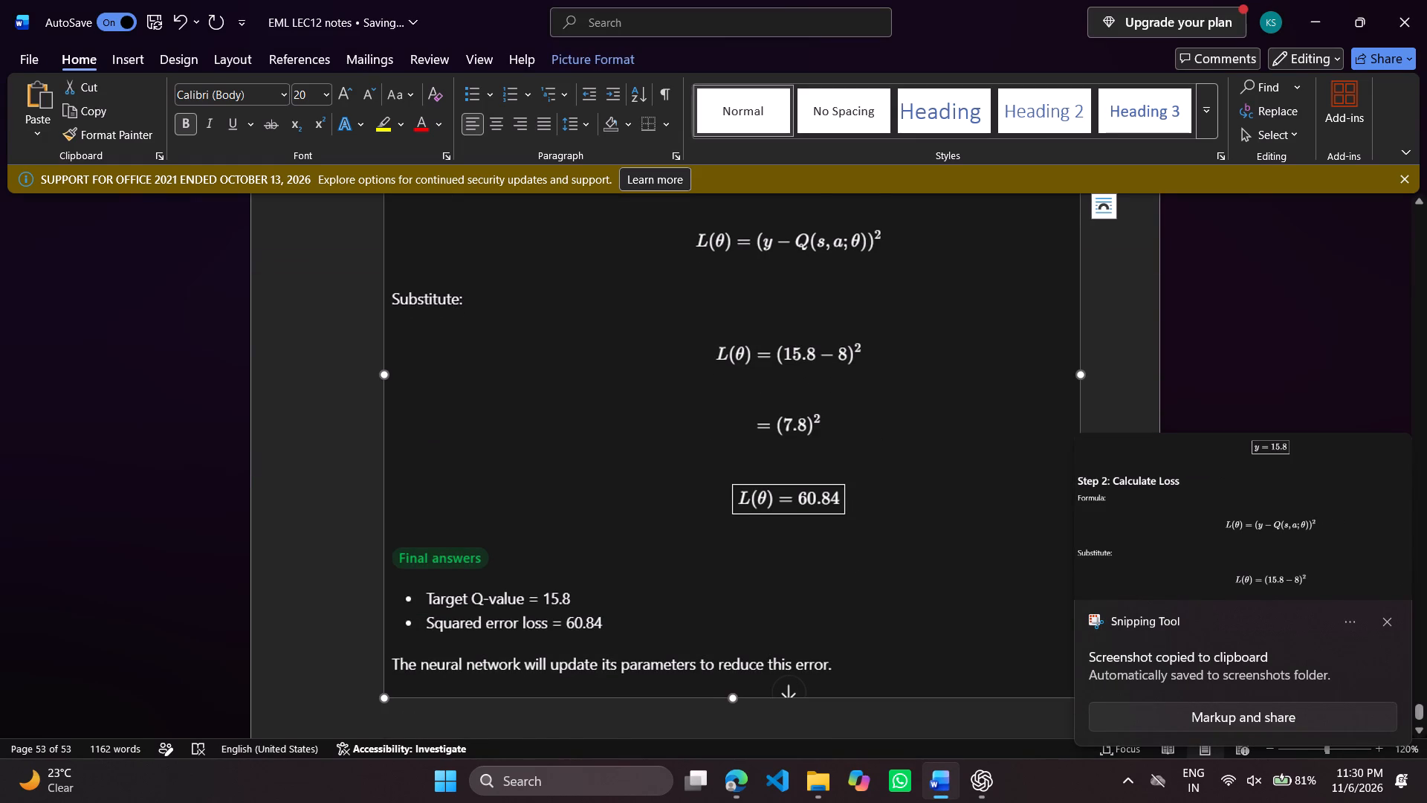
pyautogui.moveTo(733, 666); pyautogui.dragTo(743, 544)
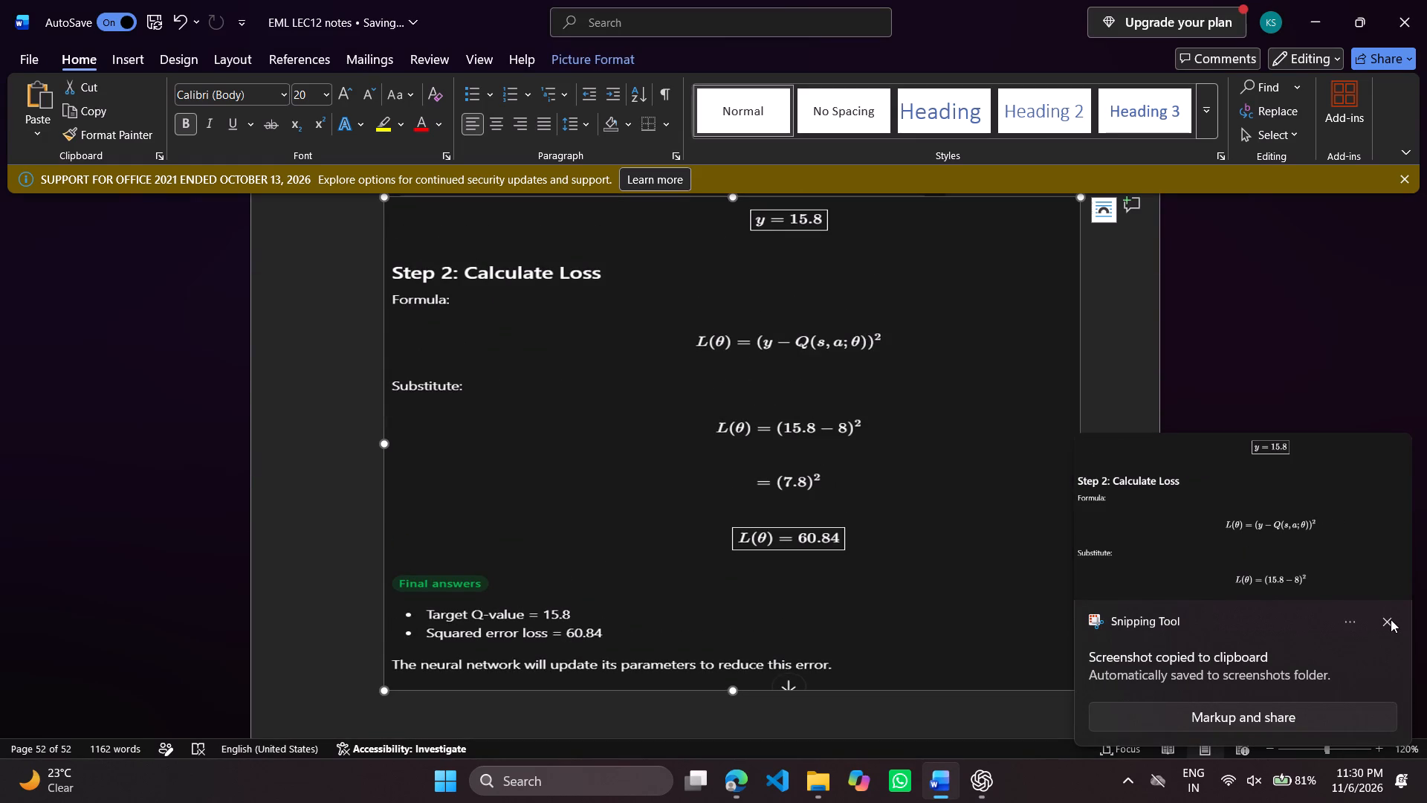
pyautogui.click(1391, 619)
pyautogui.moveTo(1086, 442); pyautogui.dragTo(989, 441)
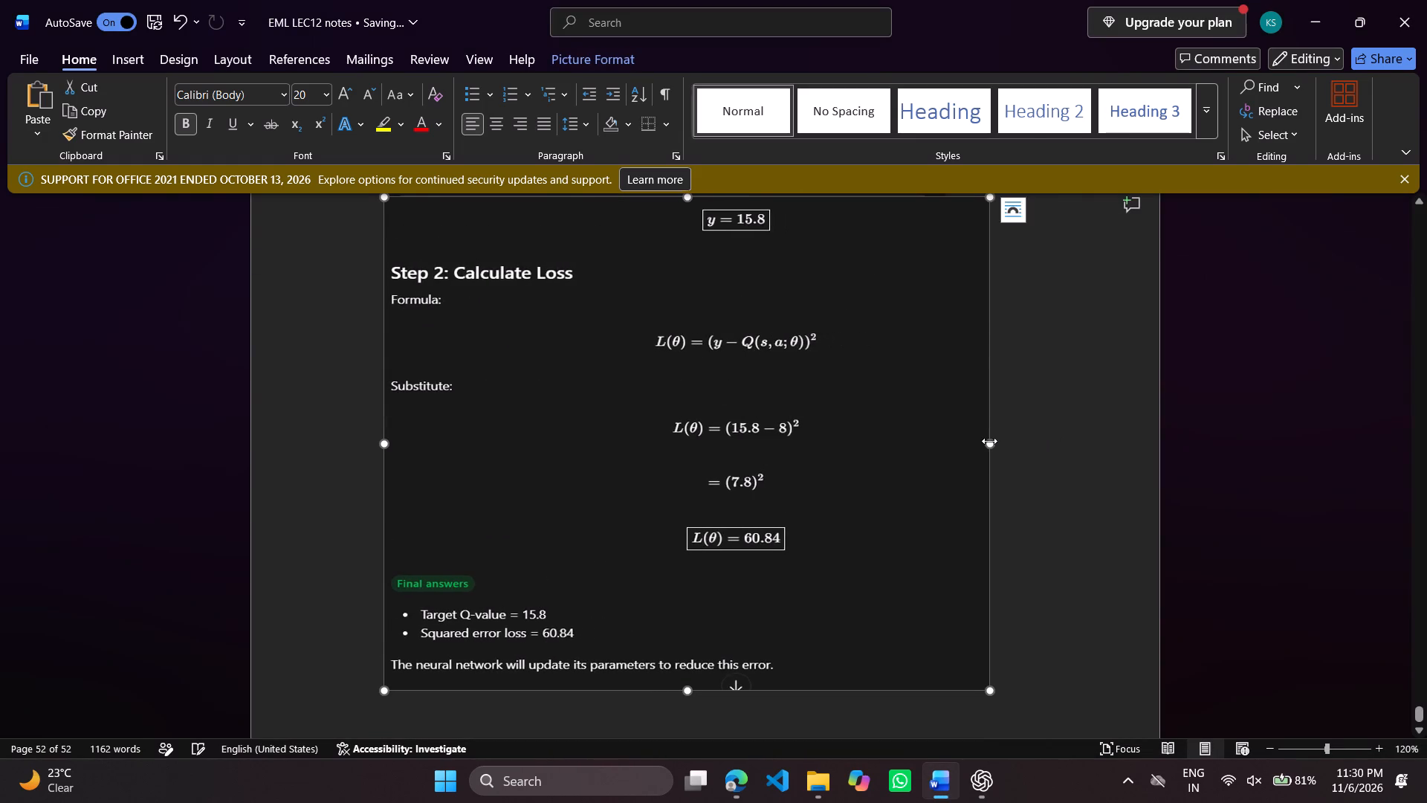
pyautogui.scroll(1, 989, 441)
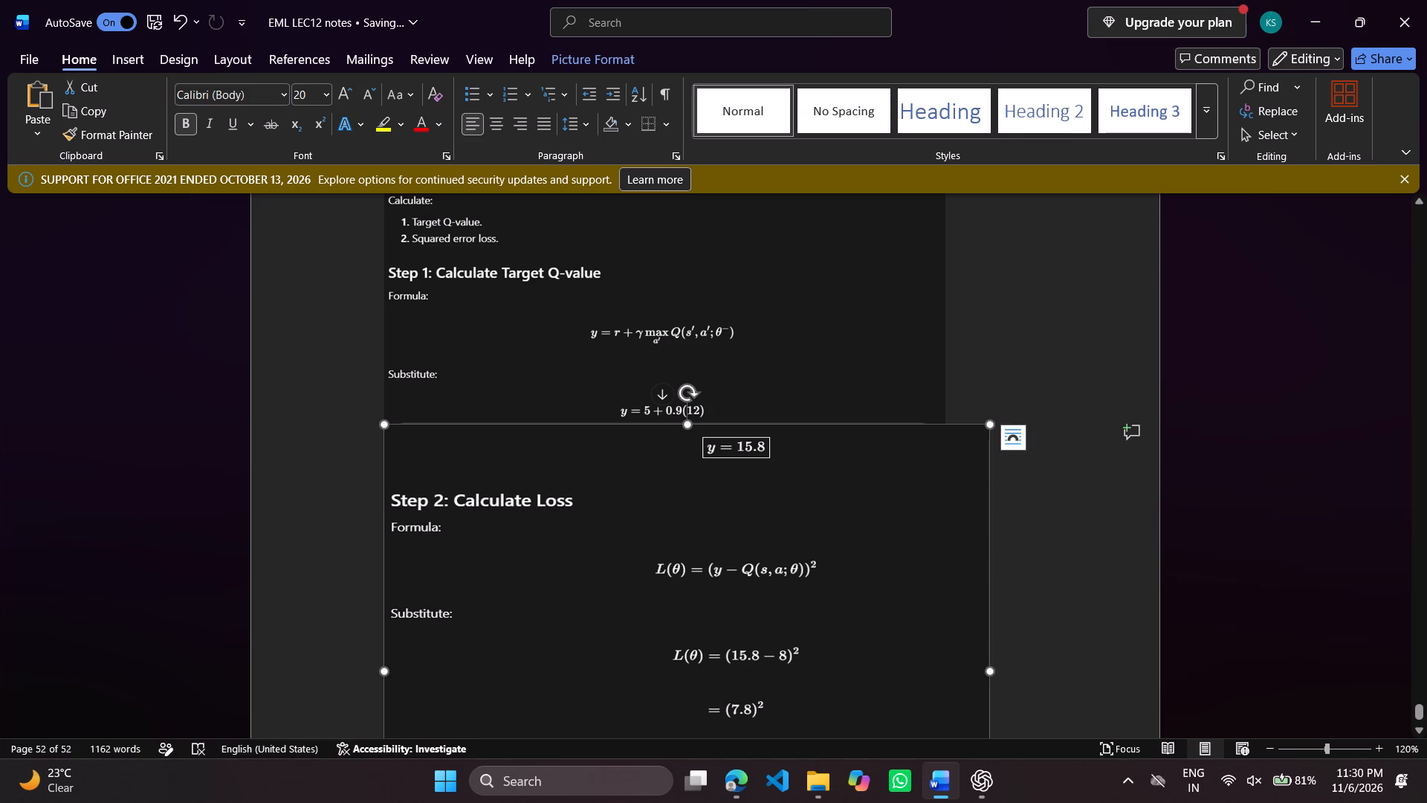
pyautogui.moveTo(991, 673); pyautogui.dragTo(946, 665)
pyautogui.scroll(-2, 946, 665)
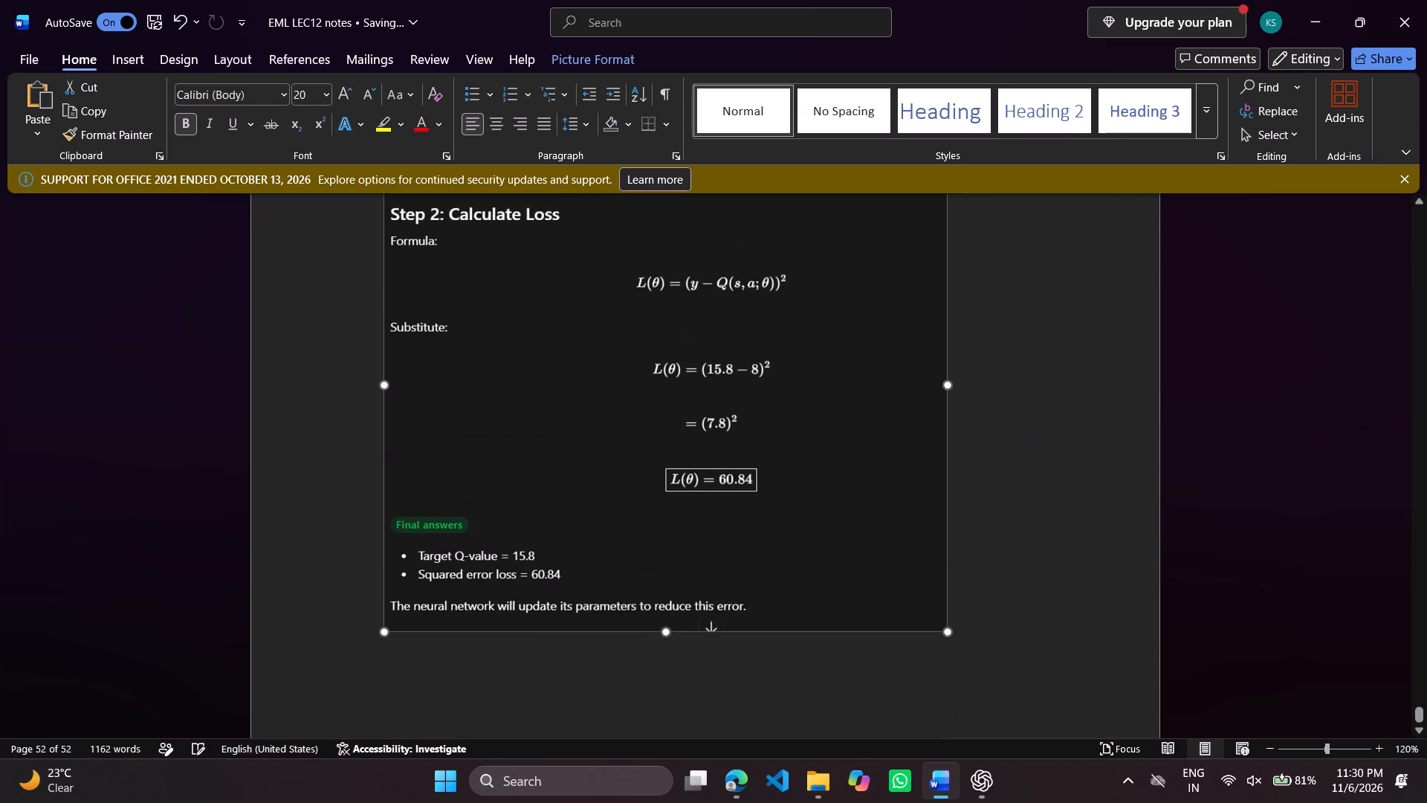
pyautogui.scroll(-1, 946, 665)
pyautogui.click(913, 555)
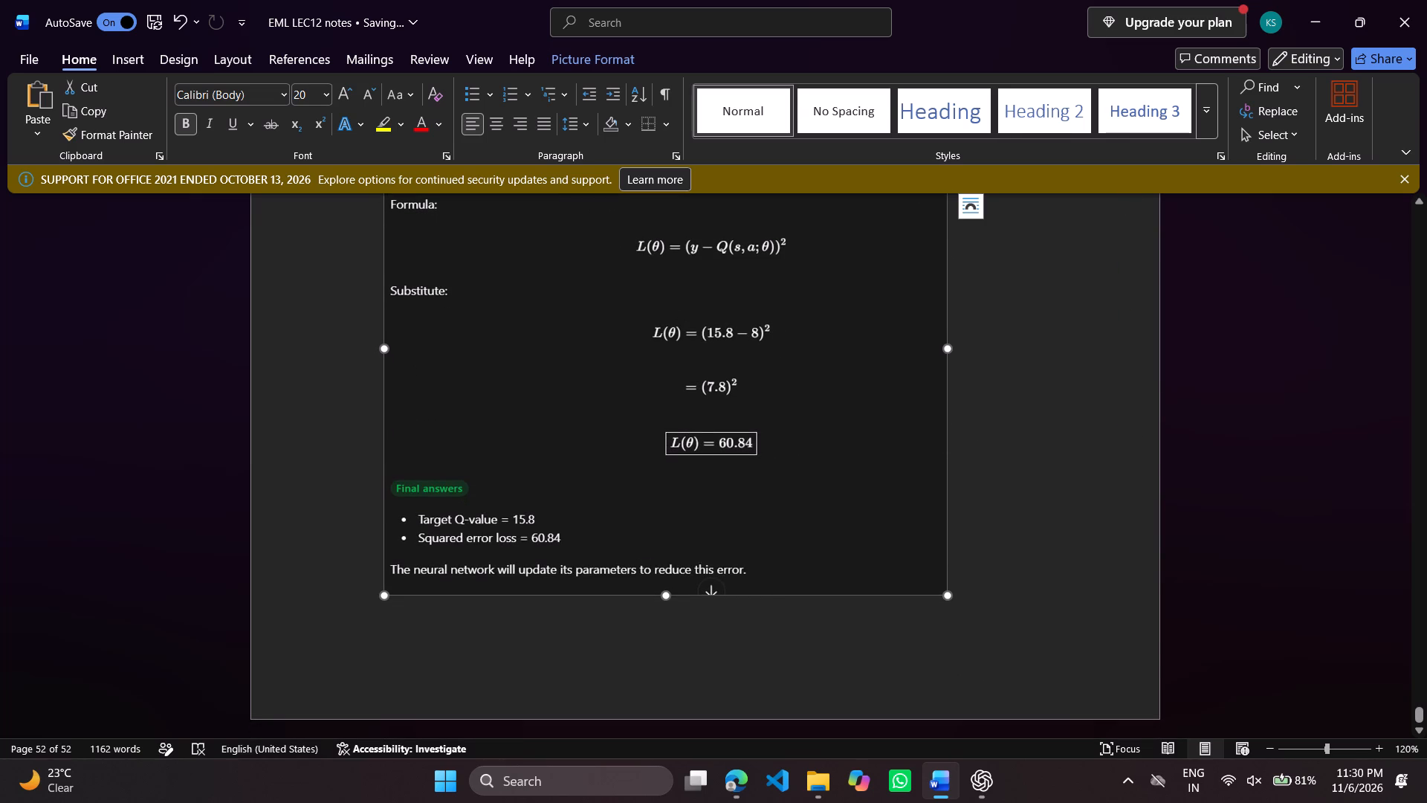
pyautogui.click(939, 561)
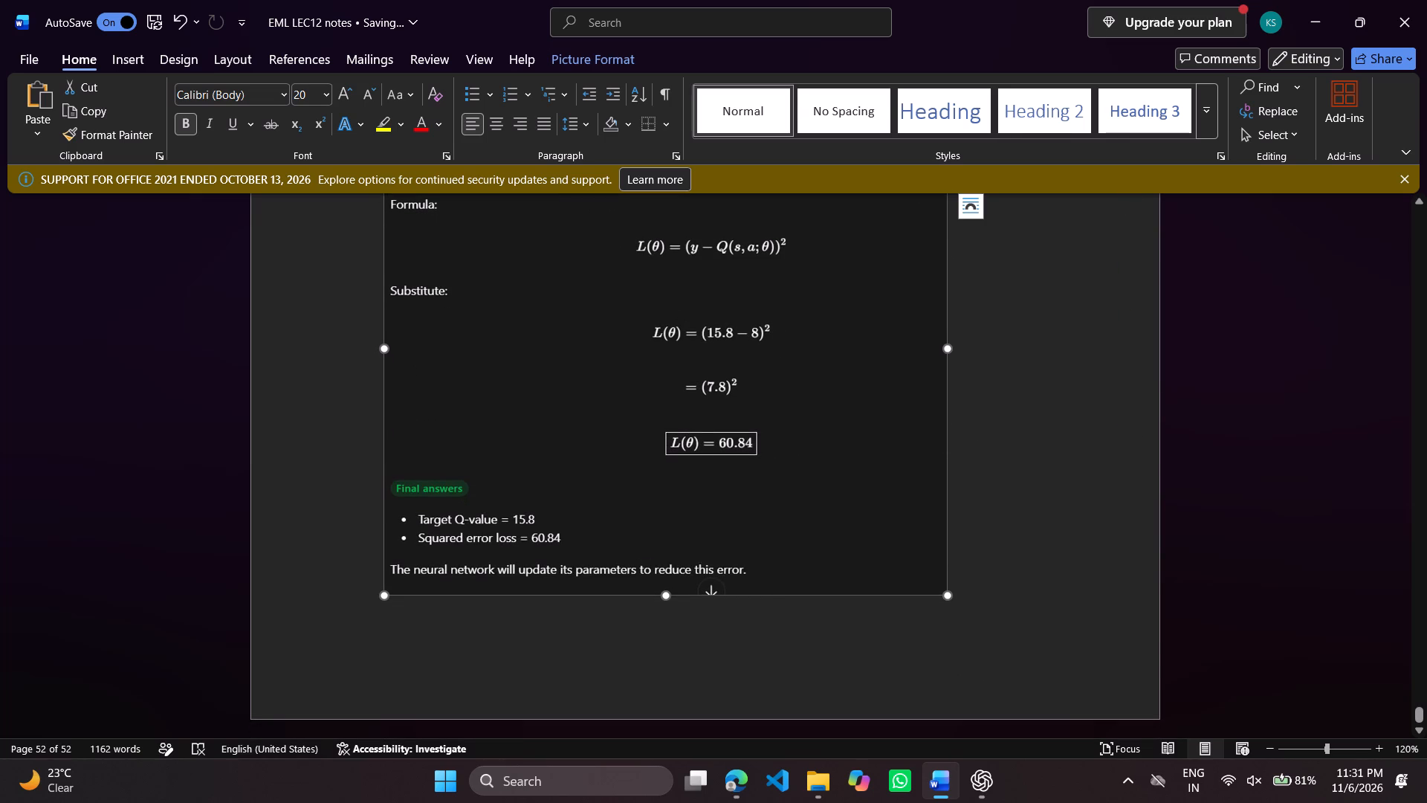
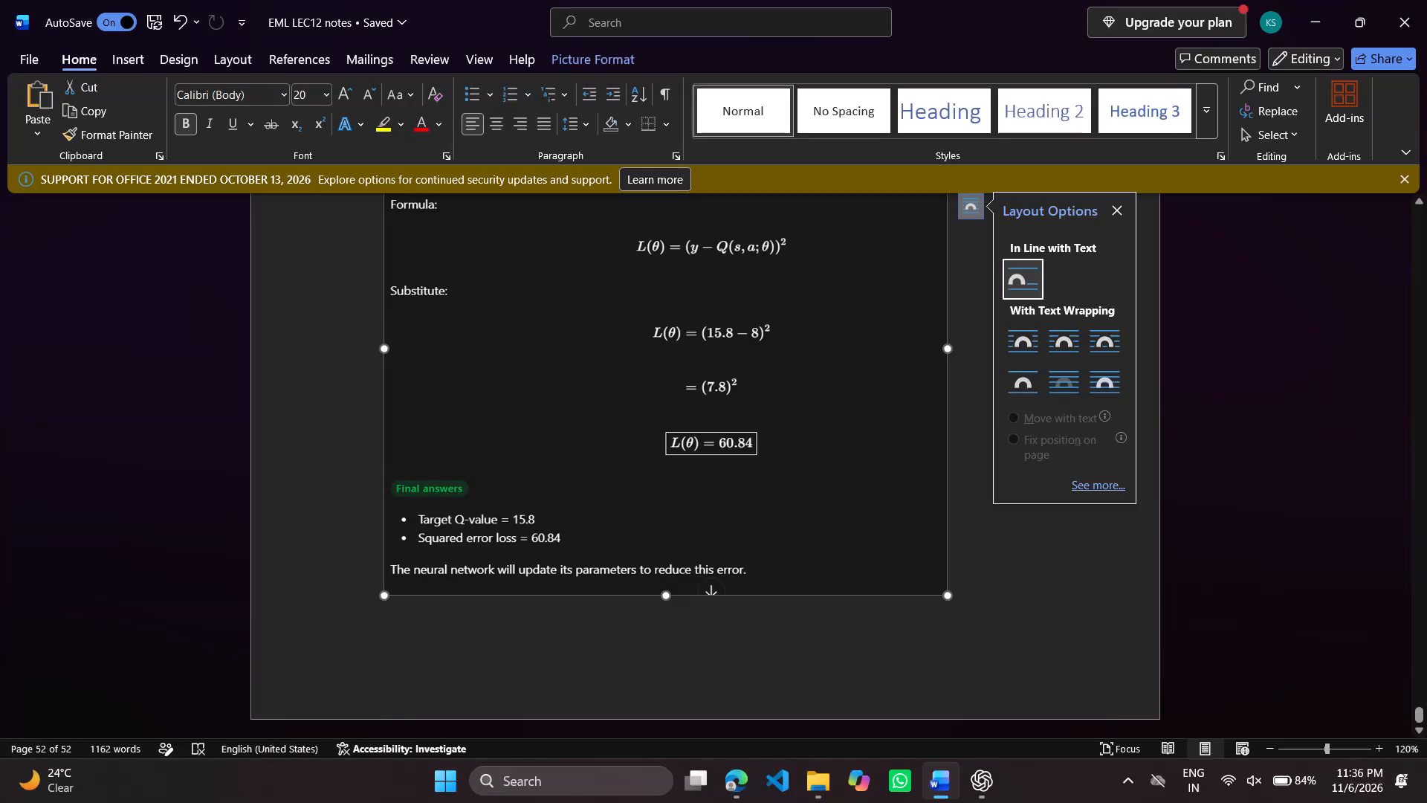
# Switch to the Screenshots folder in File Explorer and delete all the screenshots in it.
pyautogui.click(801, 774)
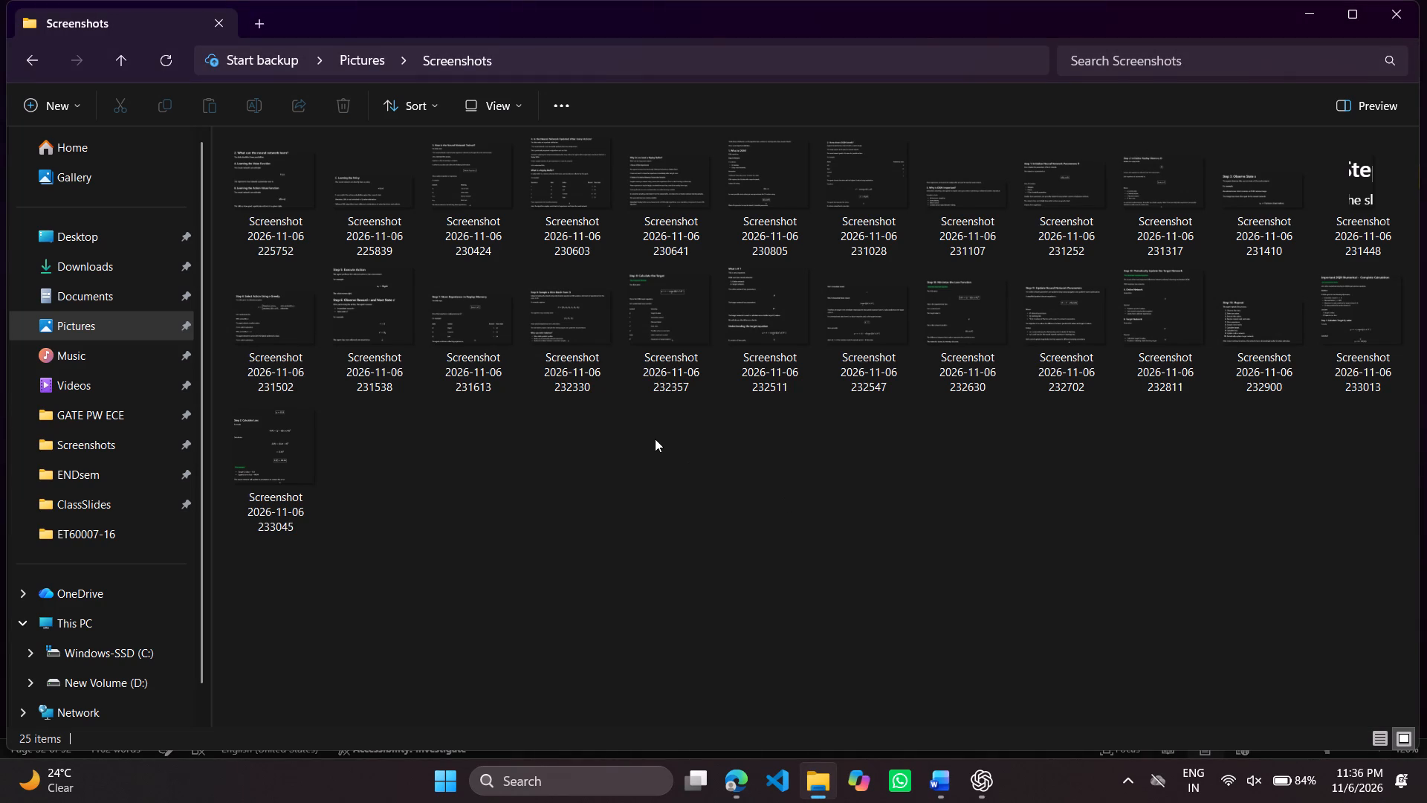
pyautogui.hotkey('ctrl', 'a')
pyautogui.press('Delete')
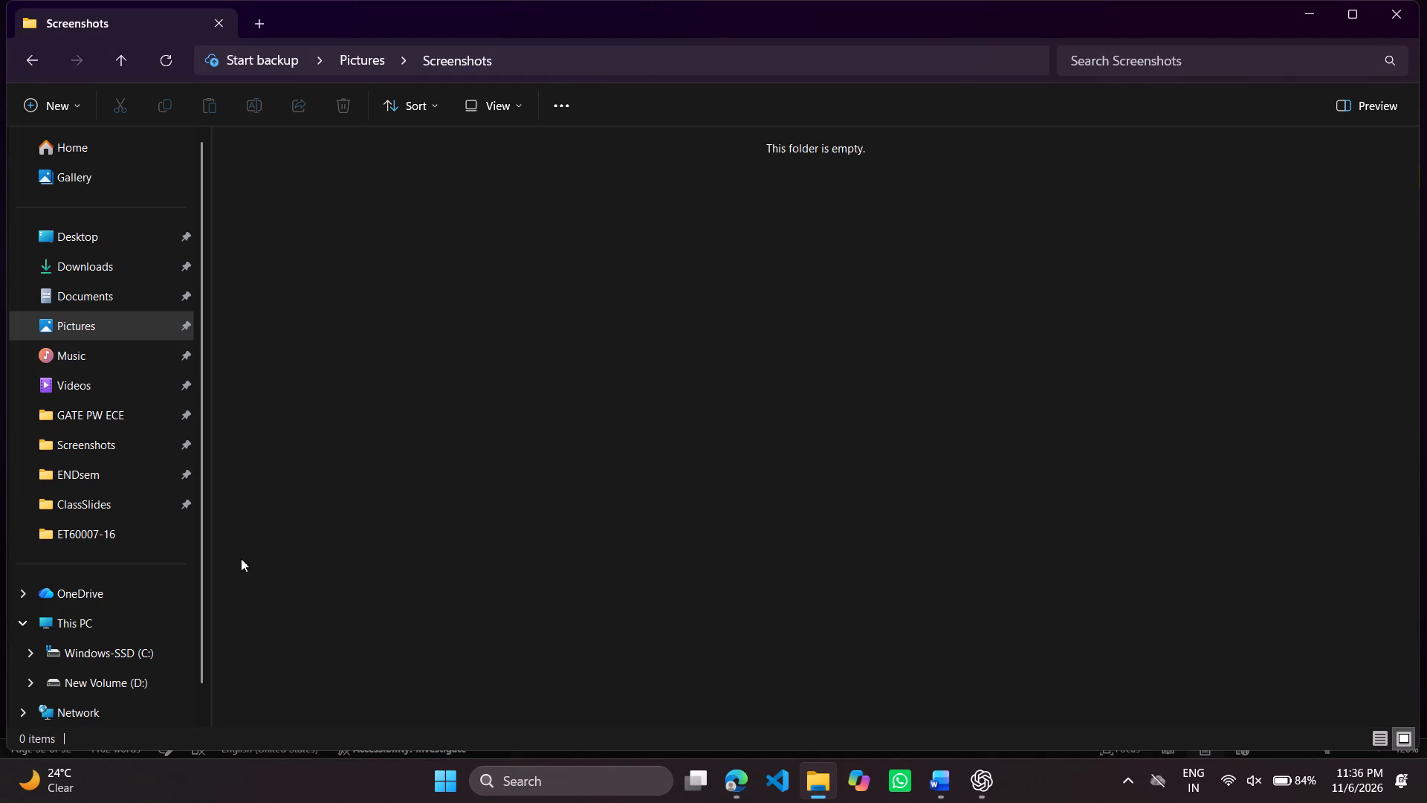
# Go through the ClassSlides folder up to the Embedded ML folder and open the EML_EndSem_2025 PDF.
pyautogui.click(120, 483)
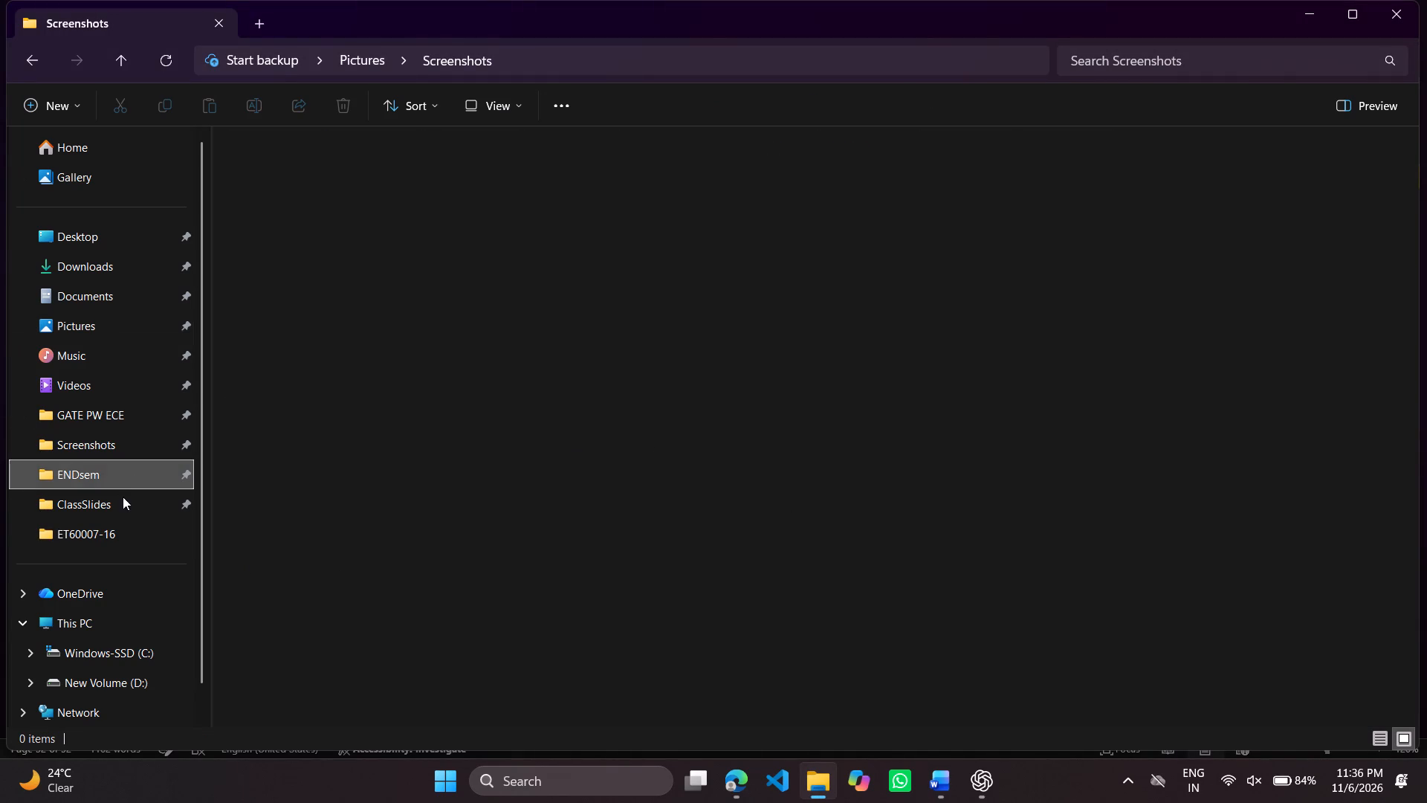
pyautogui.click(123, 498)
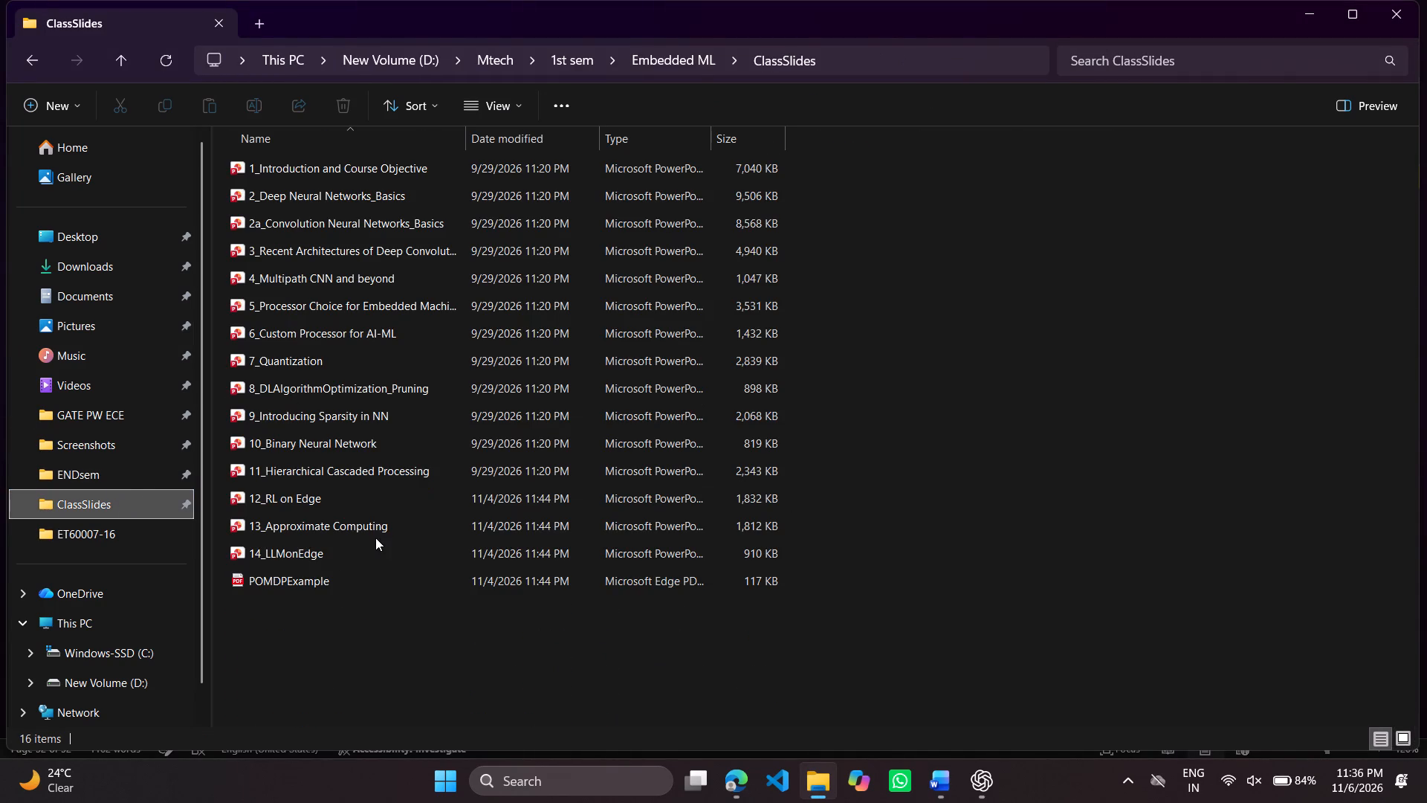
pyautogui.click(686, 62)
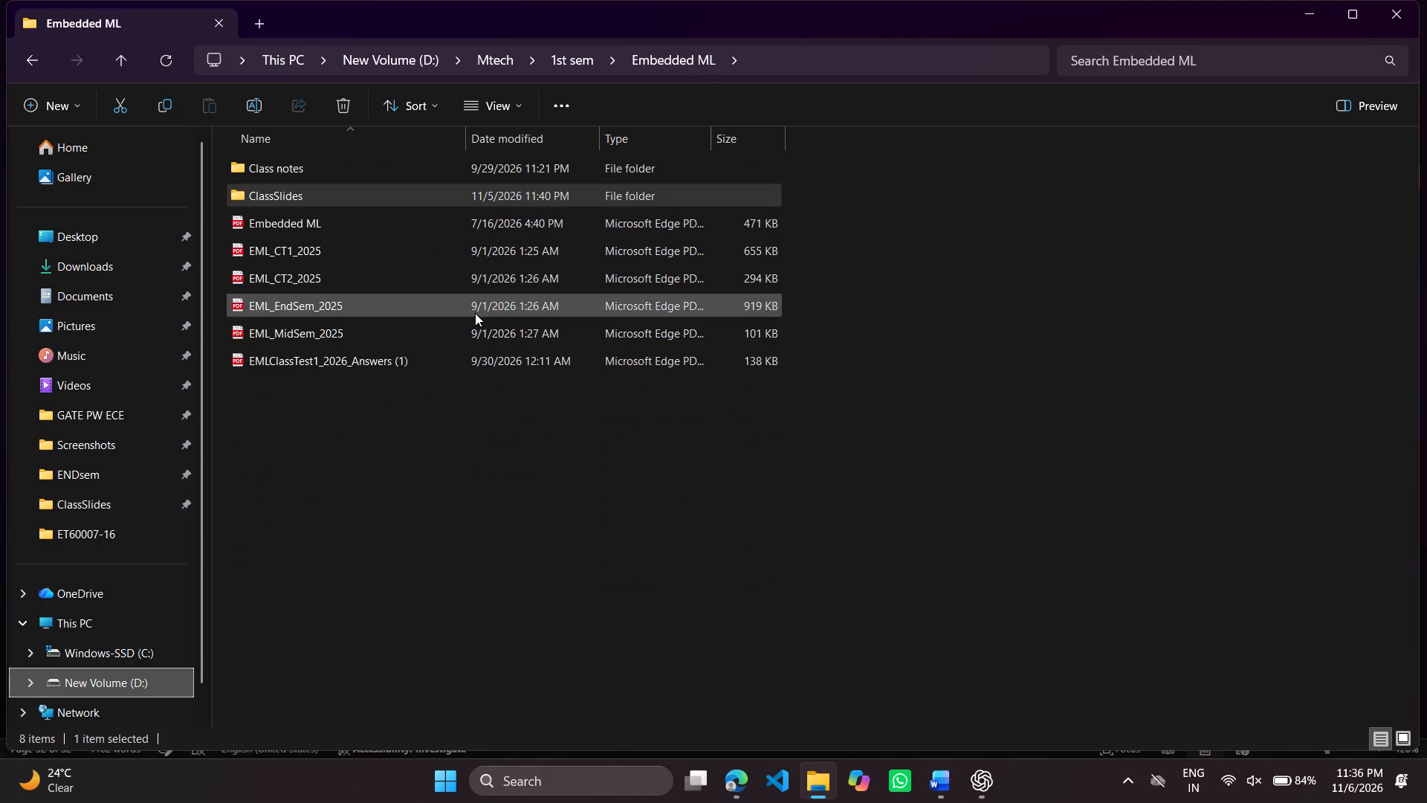
pyautogui.doubleClick(446, 308)
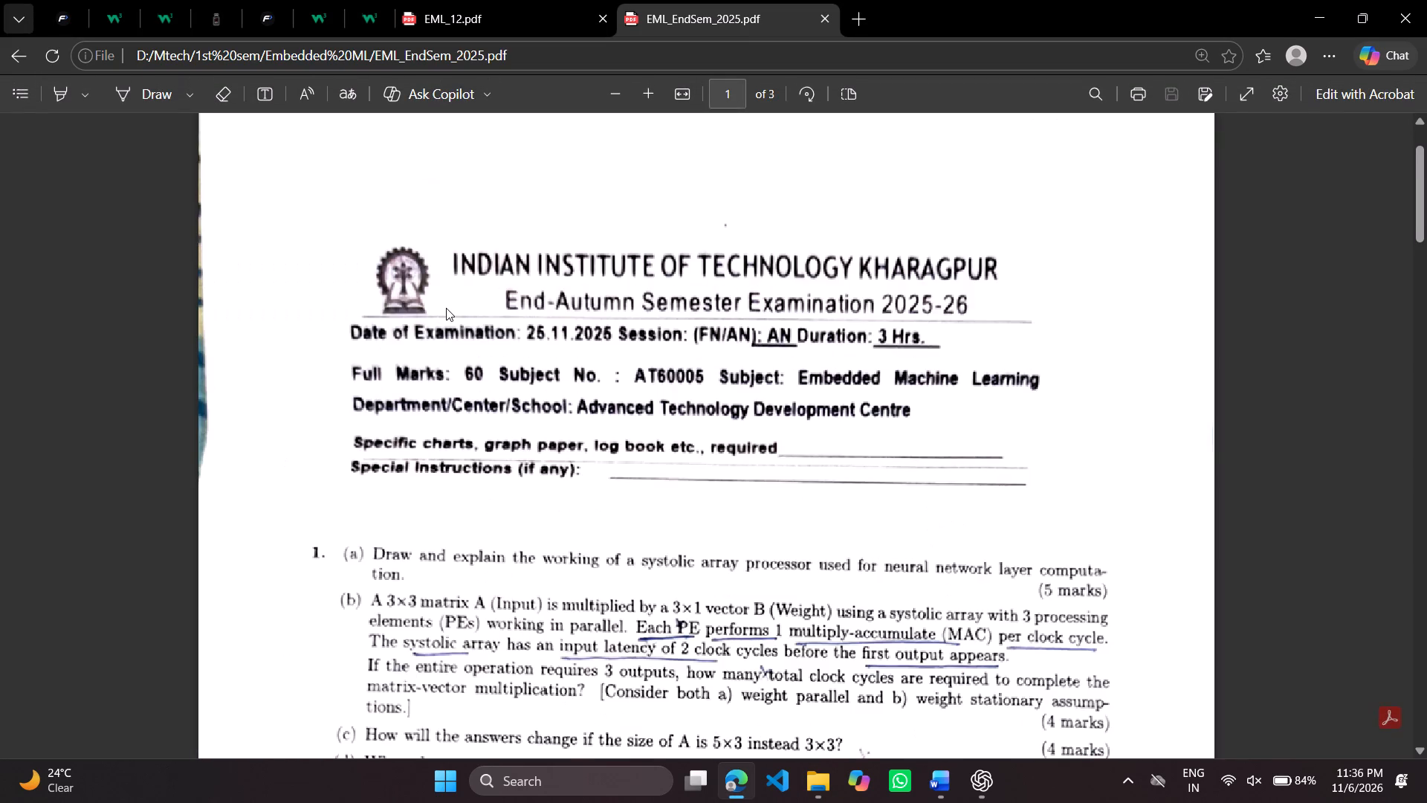
# Read page 1 of the end-semester paper, covering question 1 on systolic arrays and question 2 on PCA analysis.
pyautogui.scroll(-2, 446, 308)
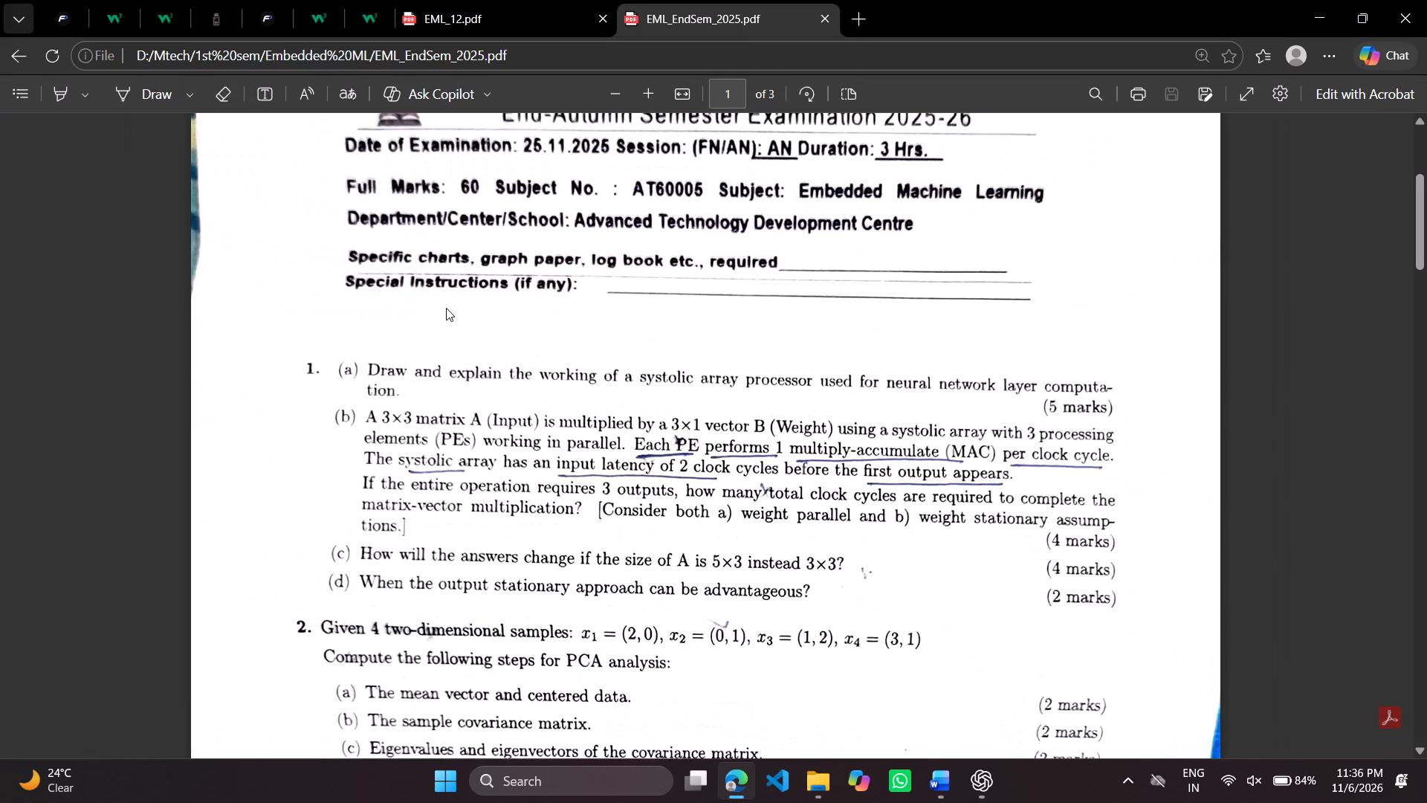
pyautogui.moveTo(481, 399); pyautogui.dragTo(488, 405)
pyautogui.click(488, 405)
pyautogui.scroll(-1, 488, 405)
pyautogui.moveTo(654, 362); pyautogui.dragTo(662, 384)
pyautogui.click(662, 384)
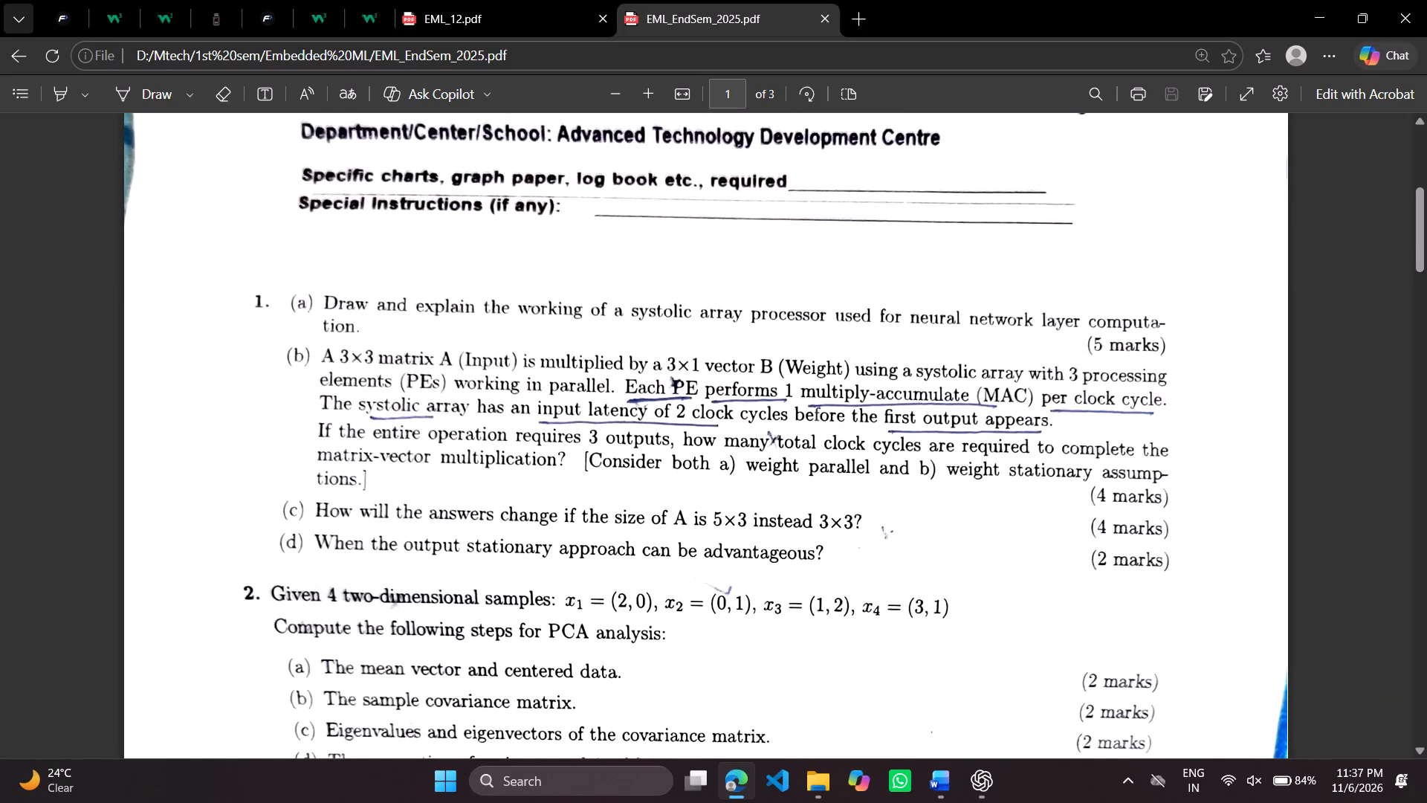
pyautogui.moveTo(656, 375); pyautogui.dragTo(661, 402)
pyautogui.click(661, 402)
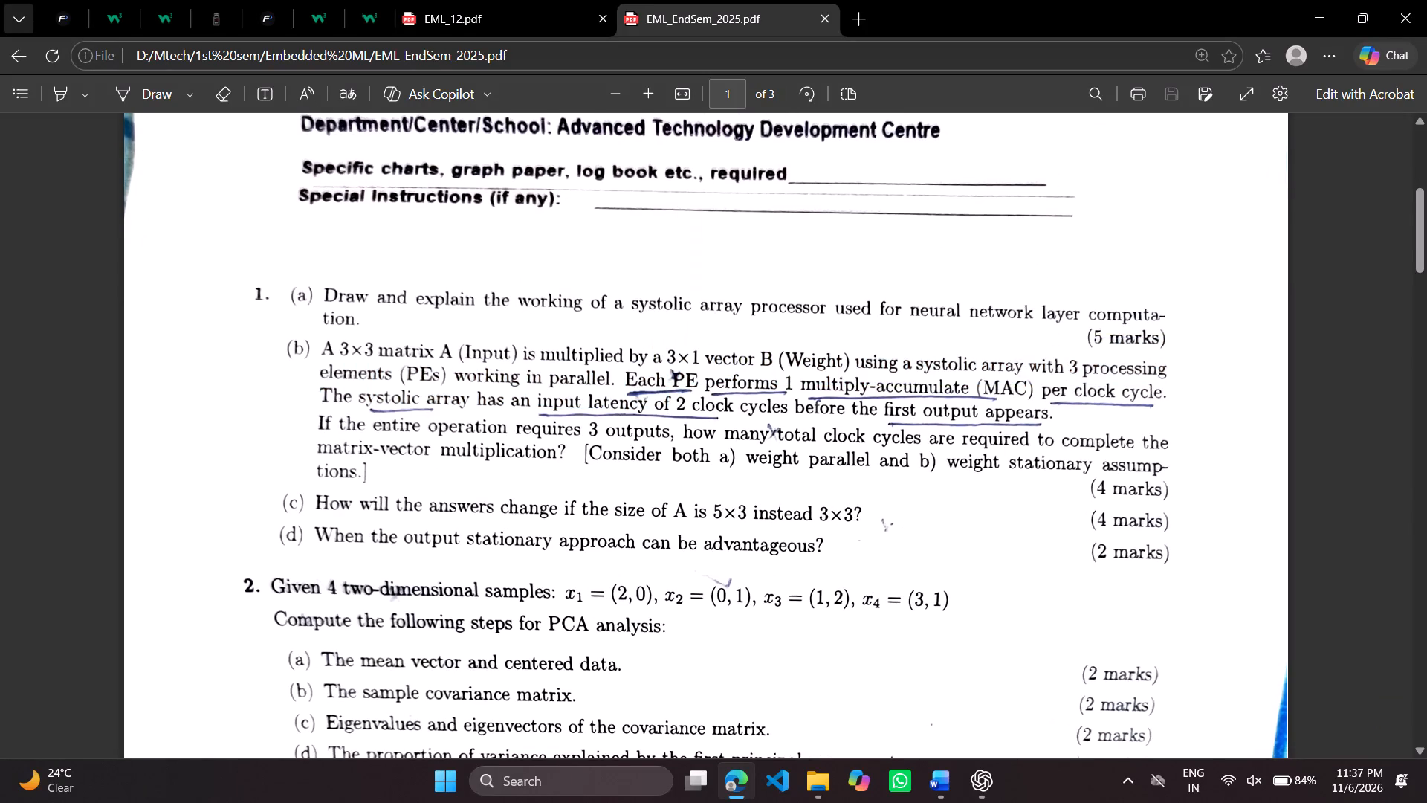
pyautogui.scroll(-1, 661, 402)
pyautogui.moveTo(641, 410); pyautogui.dragTo(646, 425)
pyautogui.click(646, 425)
pyautogui.scroll(-3, 646, 425)
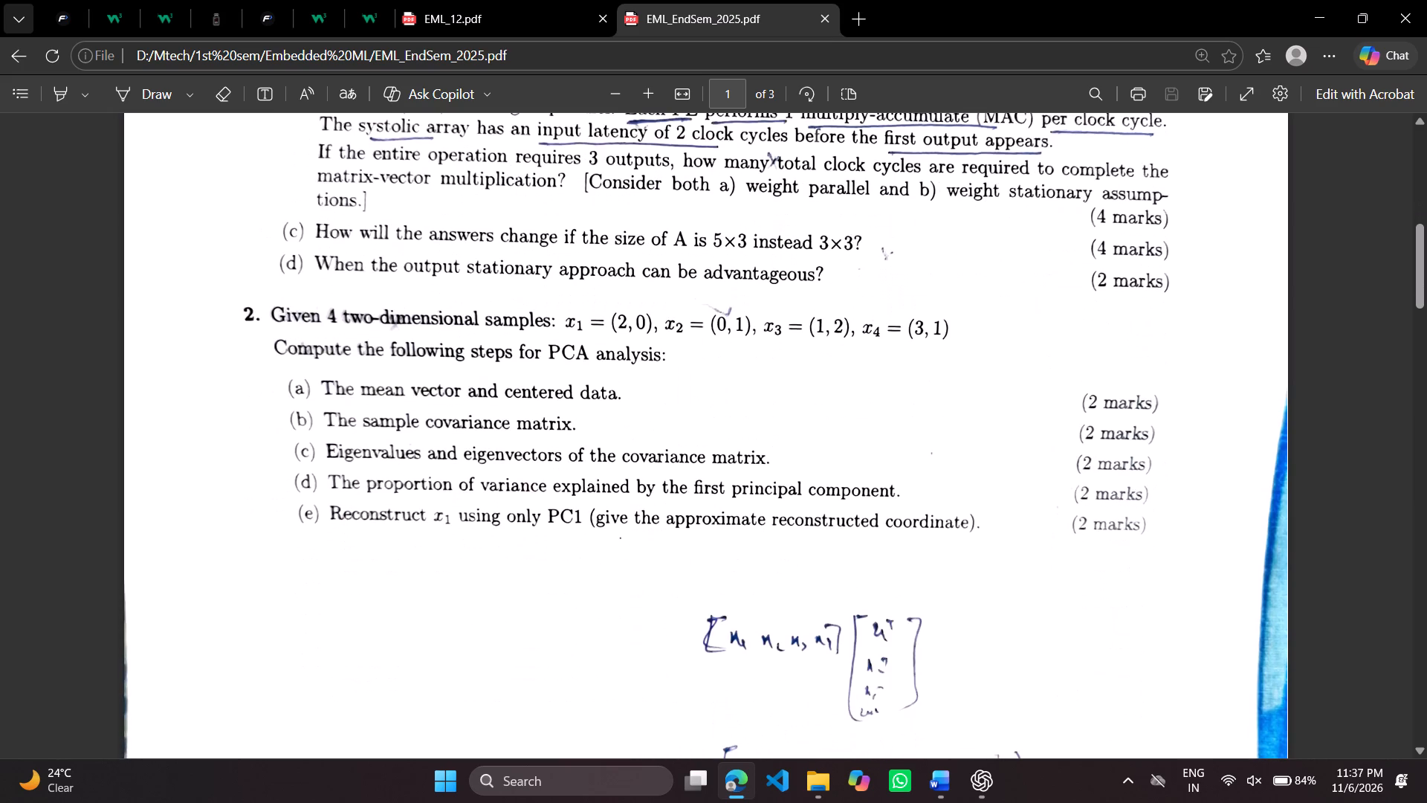
pyautogui.scroll(-4, 646, 425)
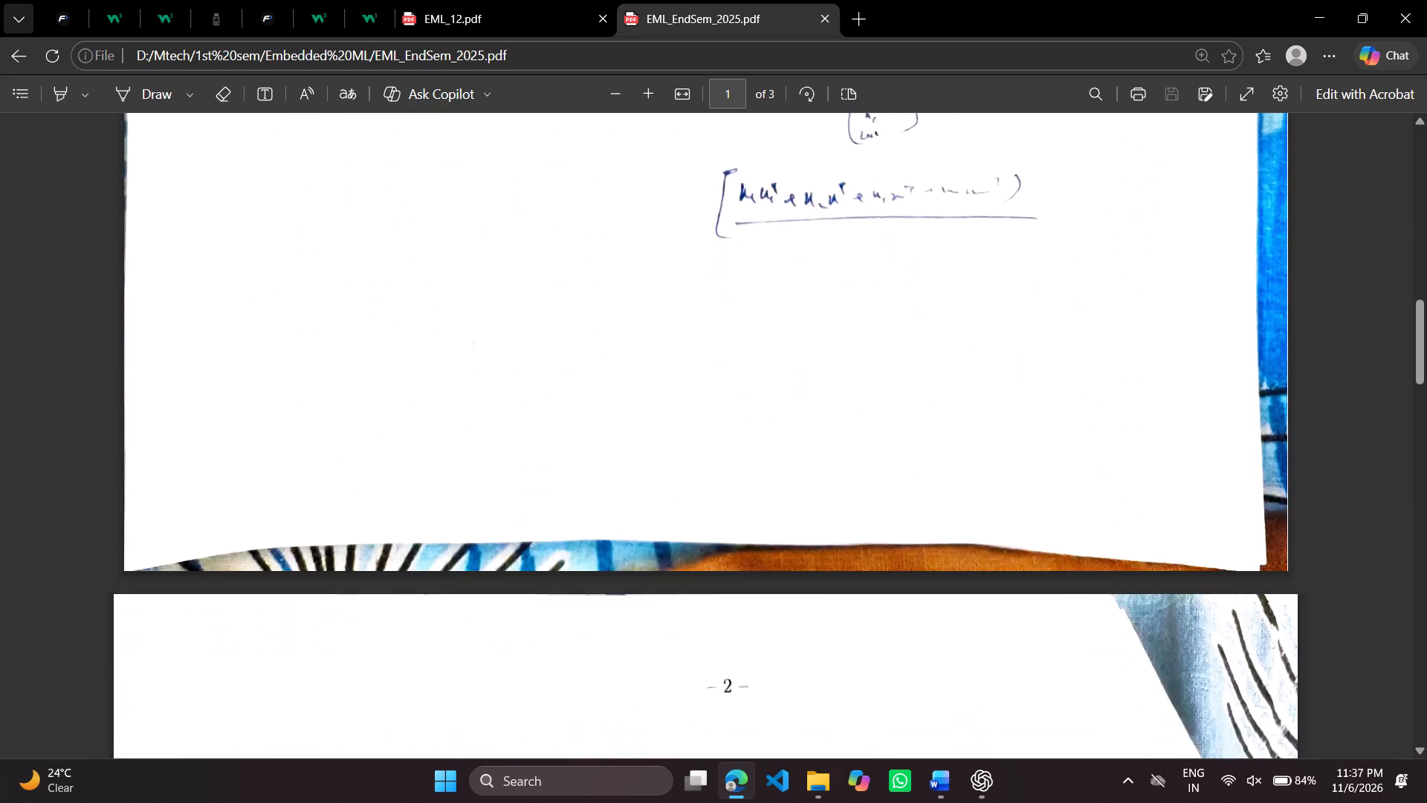
# Read page 2 of the paper, covering question 3 on MDP, discounted return and pruning and the multiple-choice parts of question 4.
pyautogui.scroll(-2, 646, 425)
pyautogui.moveTo(606, 411); pyautogui.dragTo(611, 424)
pyautogui.click(611, 424)
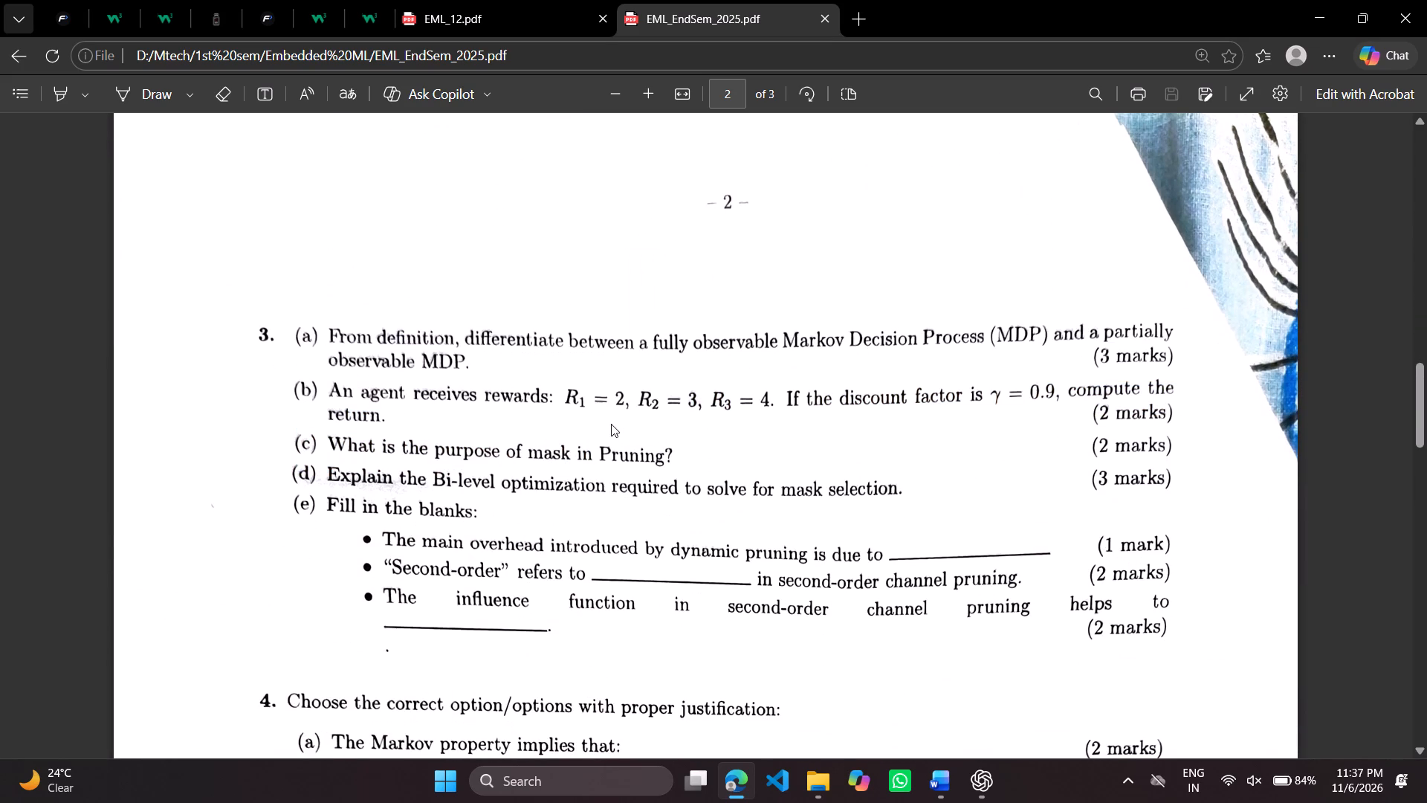
pyautogui.moveTo(639, 384); pyautogui.dragTo(646, 407)
pyautogui.click(646, 407)
pyautogui.scroll(-1, 646, 407)
pyautogui.moveTo(673, 380); pyautogui.dragTo(681, 387)
pyautogui.scroll(-1, 681, 387)
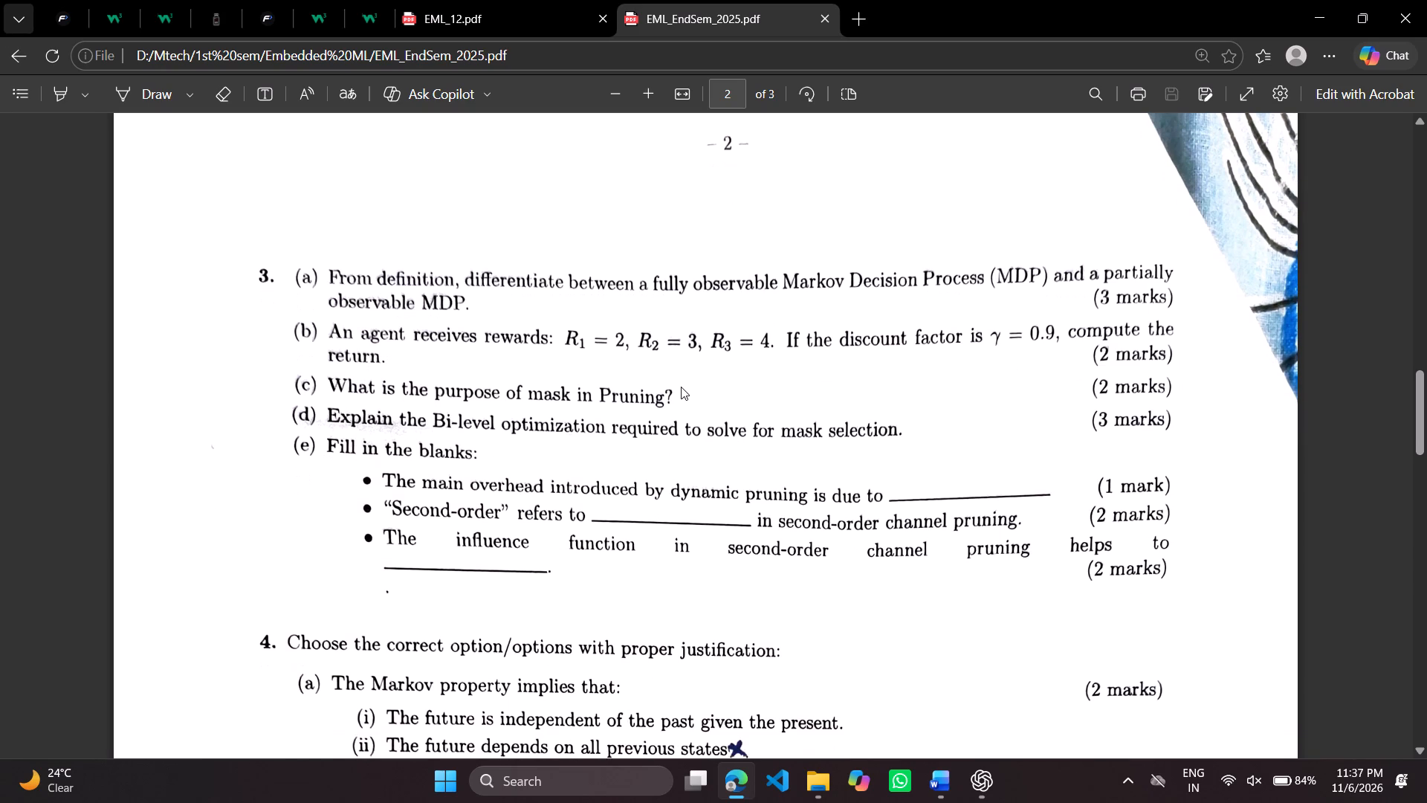
pyautogui.scroll(-1, 681, 387)
pyautogui.moveTo(617, 337); pyautogui.dragTo(620, 357)
pyautogui.click(620, 357)
pyautogui.moveTo(692, 334); pyautogui.dragTo(714, 343)
pyautogui.click(714, 343)
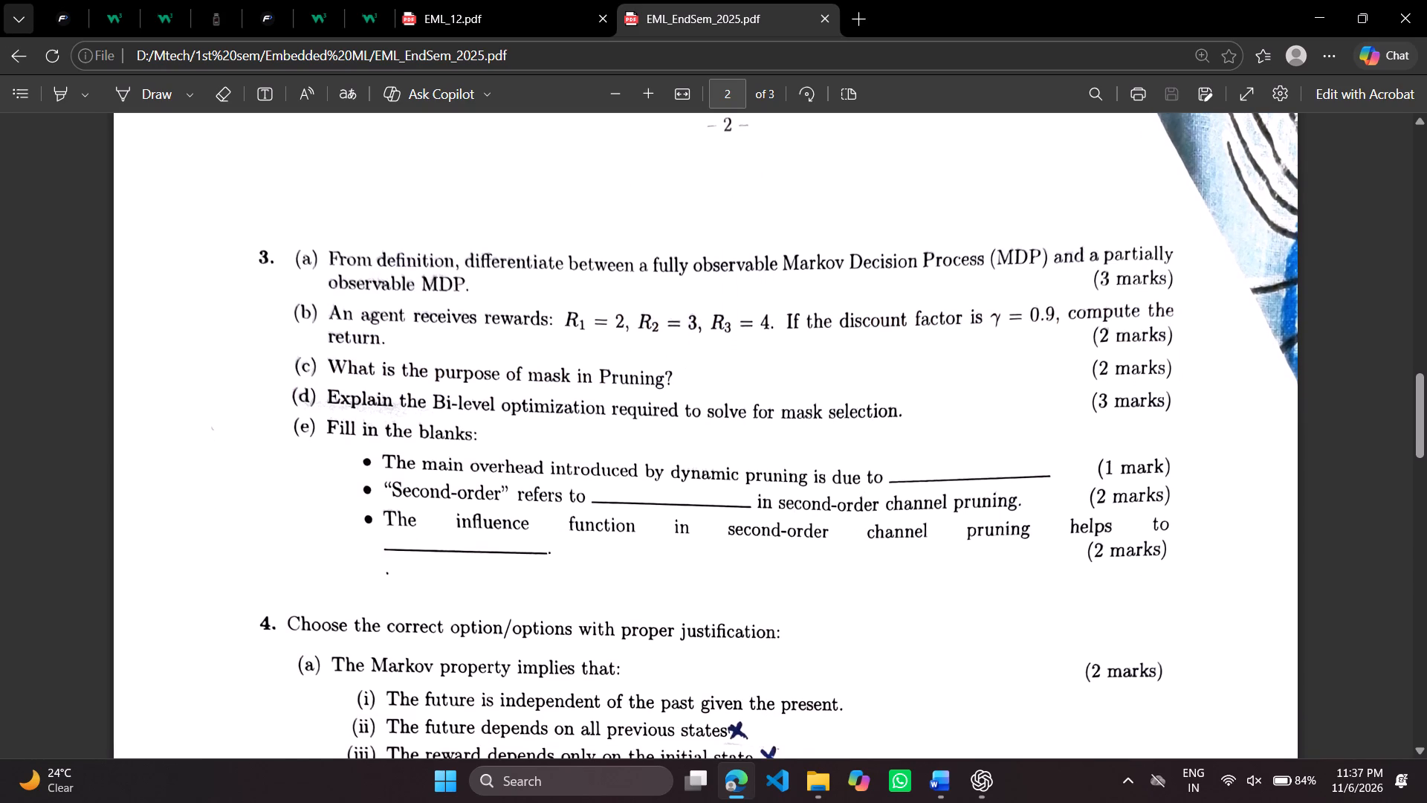
pyautogui.moveTo(667, 362); pyautogui.dragTo(670, 375)
pyautogui.click(670, 375)
pyautogui.scroll(-1, 670, 375)
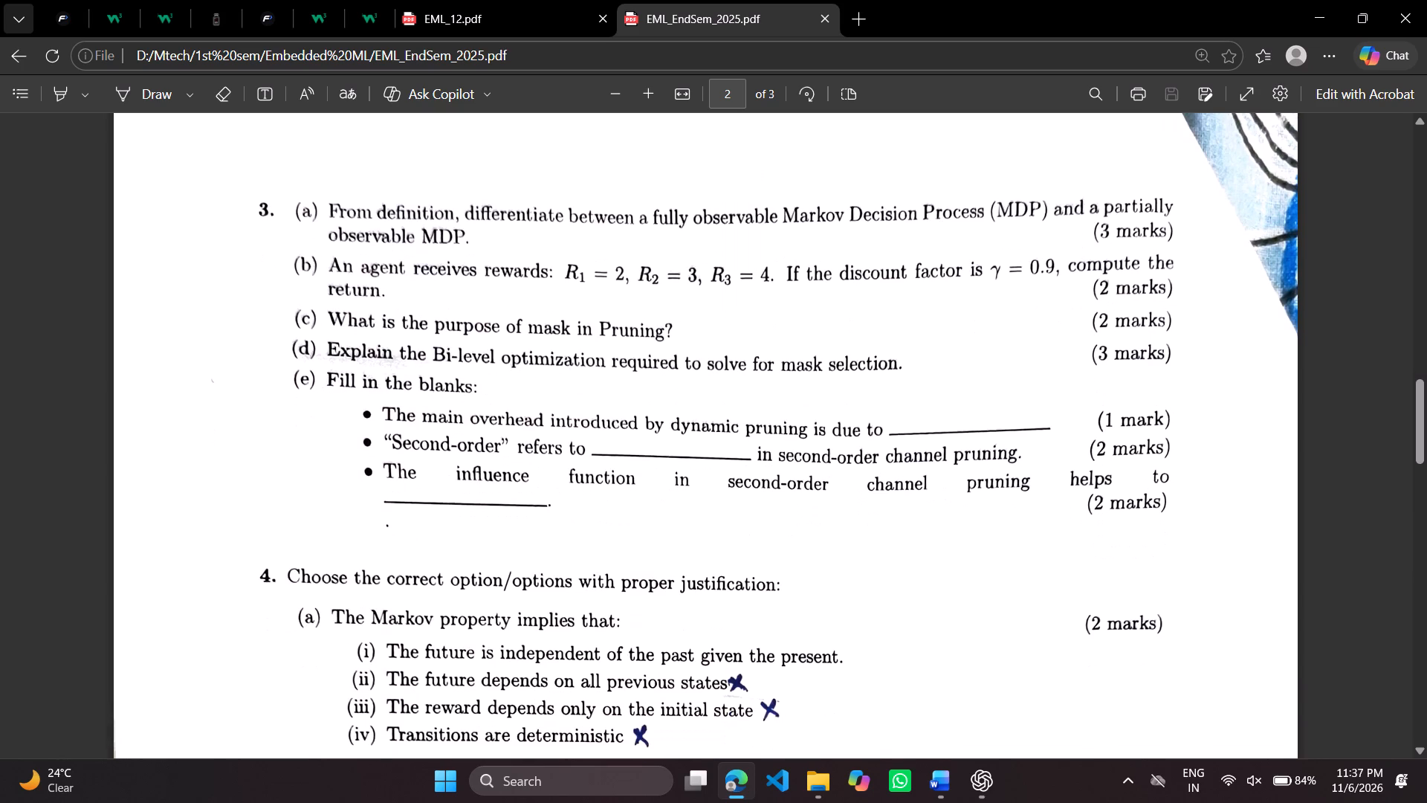
pyautogui.scroll(-1, 670, 375)
pyautogui.scroll(-1, 641, 462)
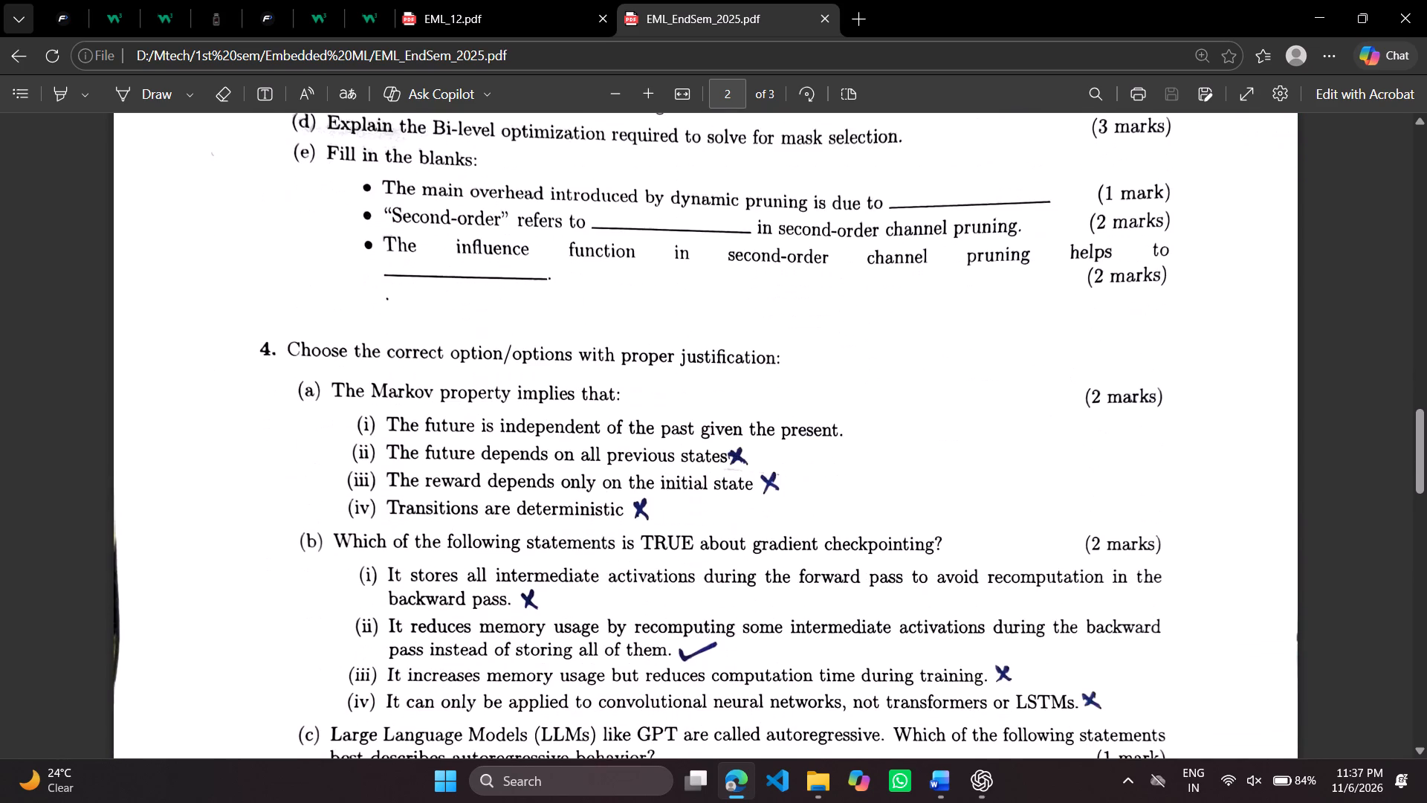
pyautogui.scroll(-1, 641, 462)
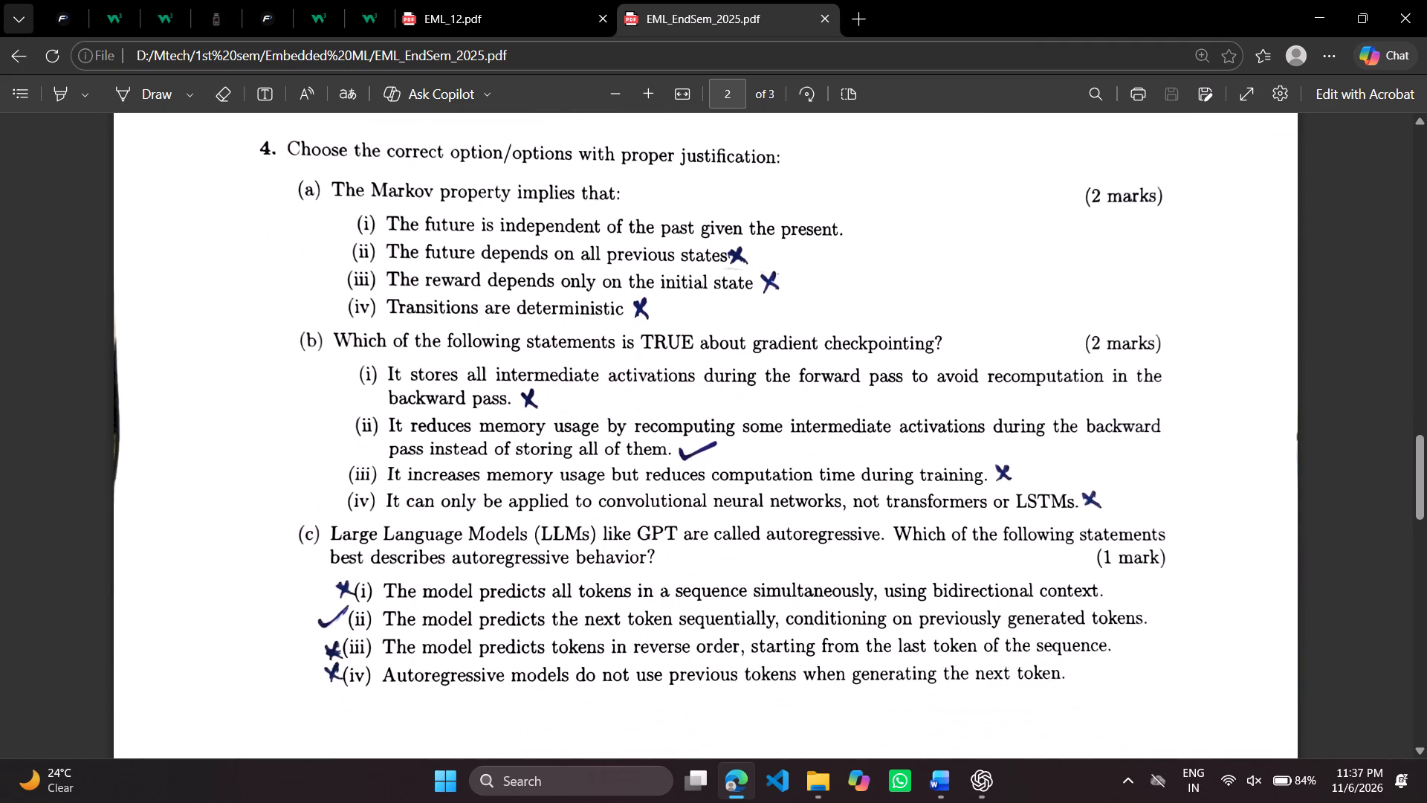
pyautogui.scroll(-1, 641, 462)
# Read question 5 on page 3, covering the compressor parts and the quantized LLM approximate dot product problem.
pyautogui.scroll(-6, 641, 462)
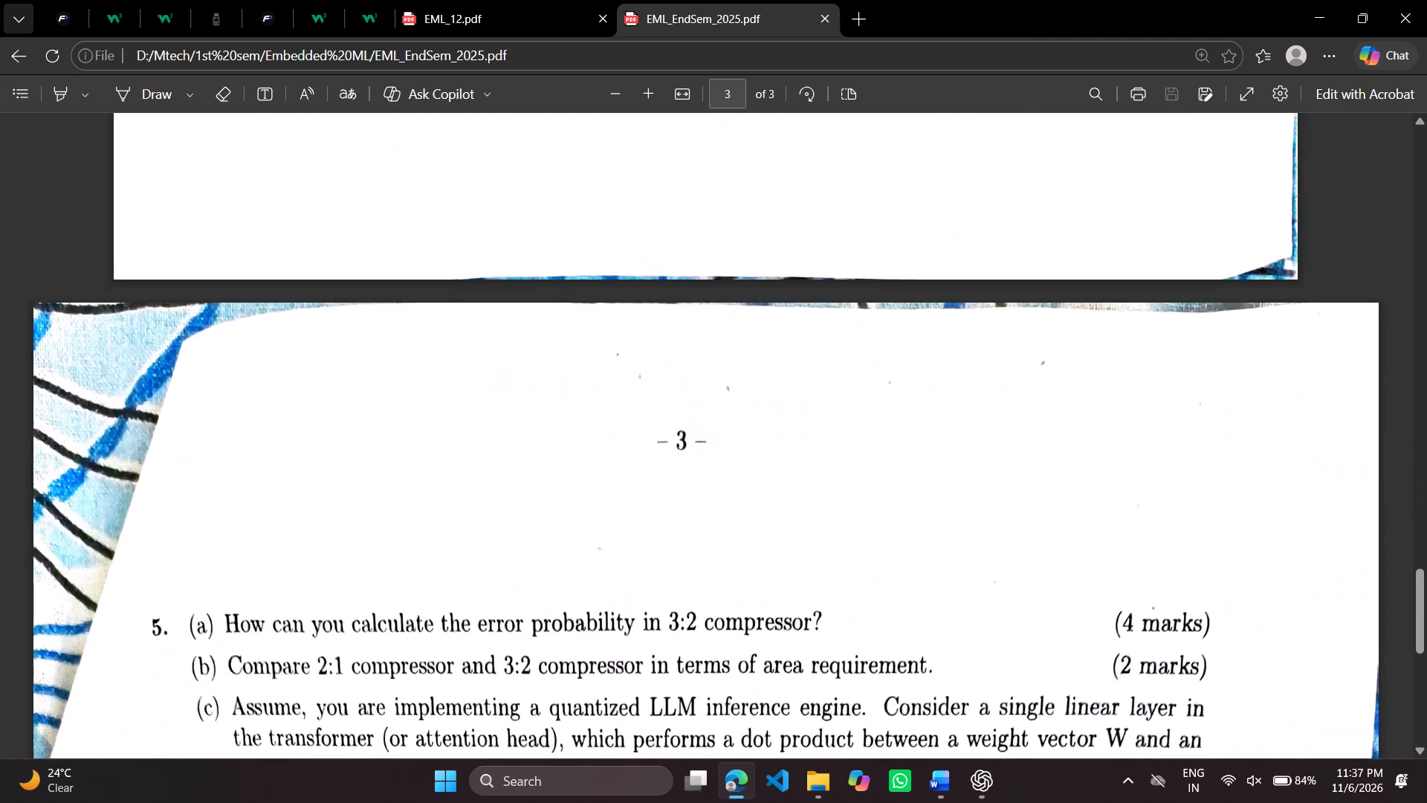
pyautogui.scroll(-2, 641, 462)
pyautogui.scroll(1, 641, 462)
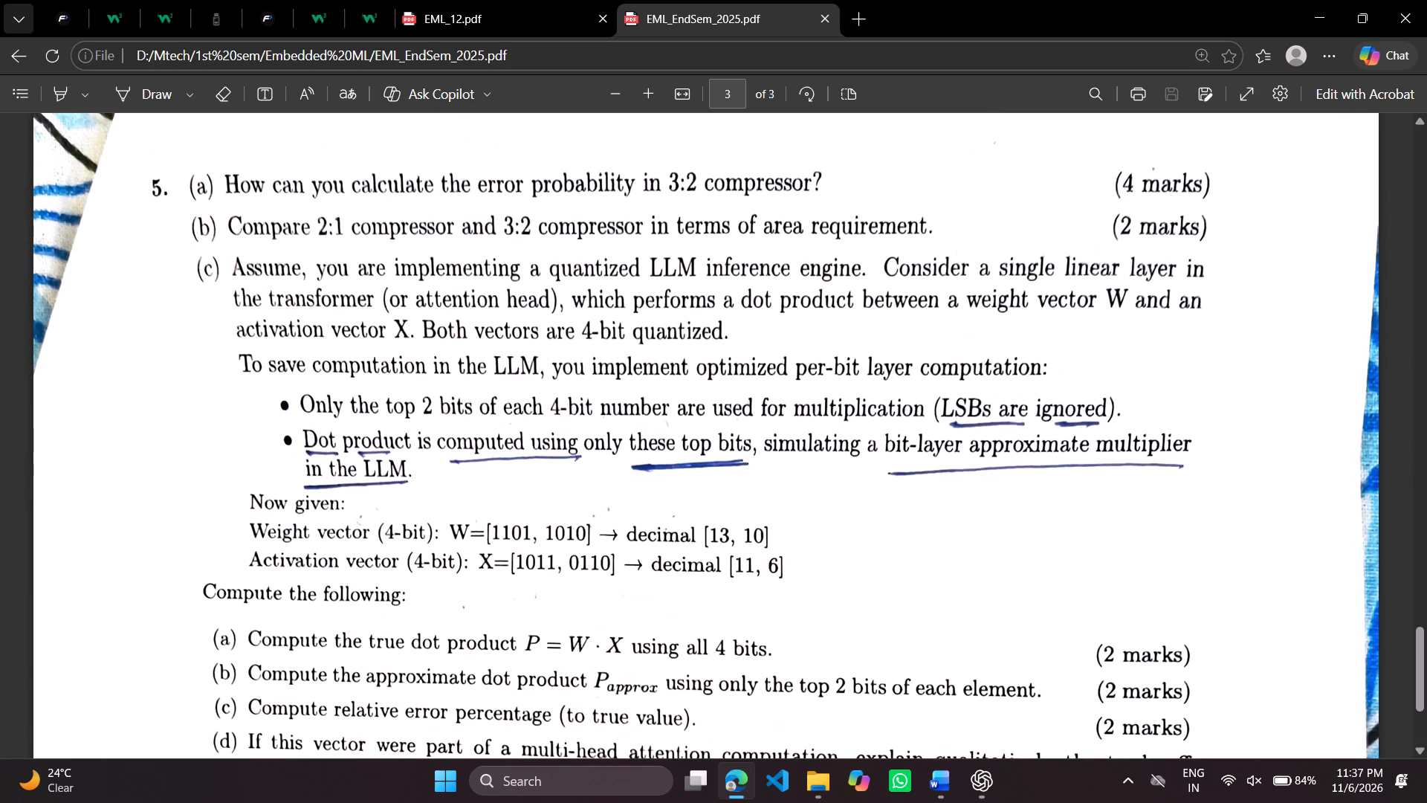
pyautogui.scroll(-1, 641, 462)
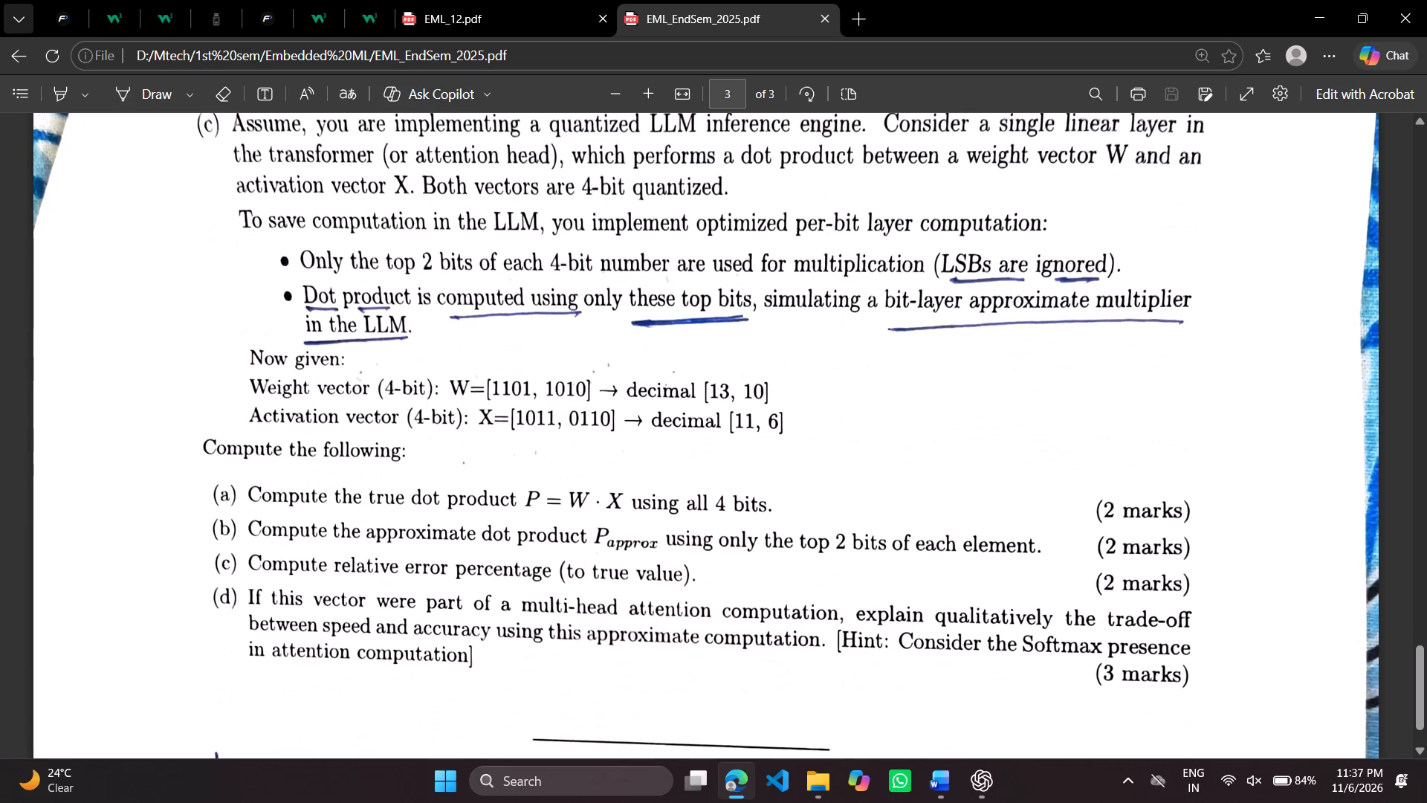
pyautogui.scroll(2, 641, 462)
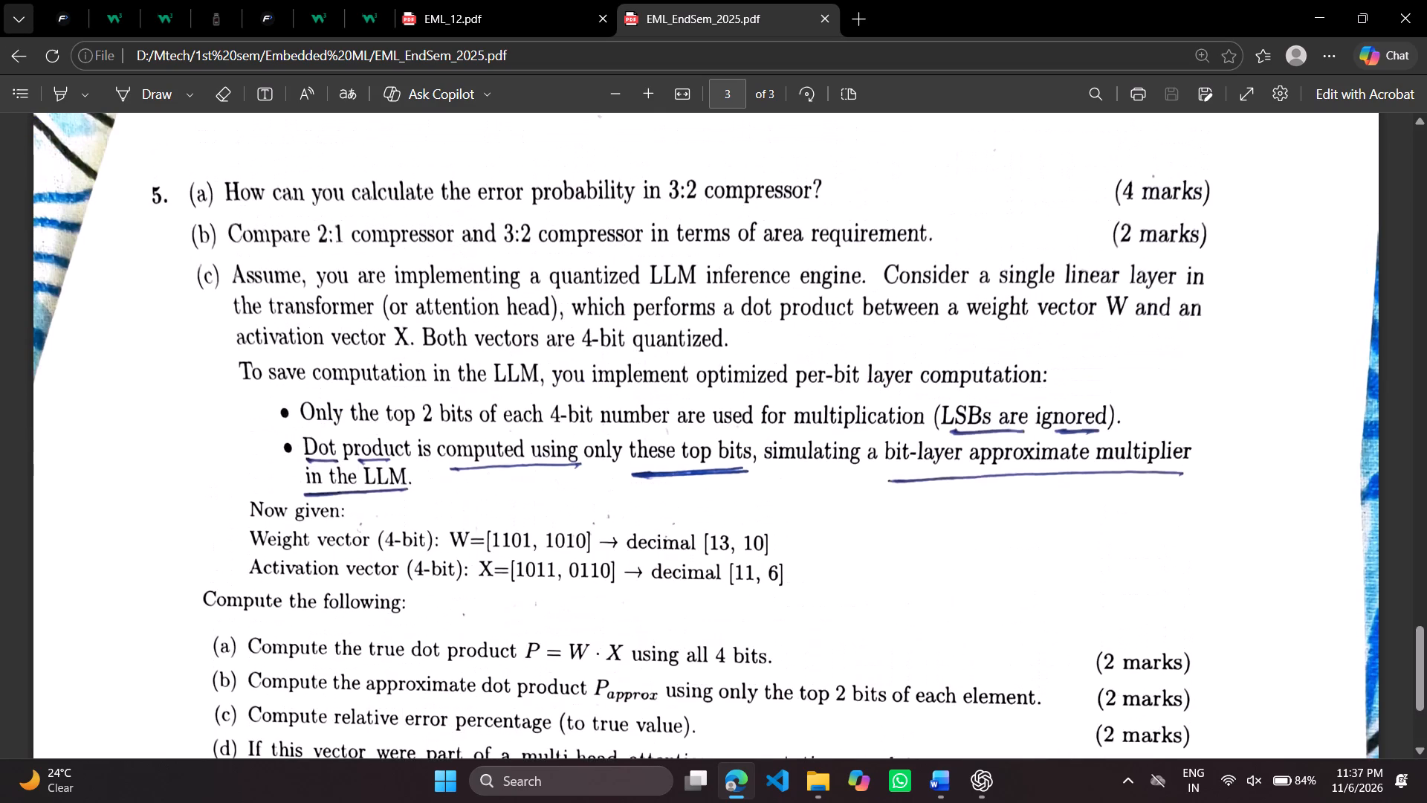
pyautogui.scroll(1, 641, 462)
pyautogui.scroll(-1, 641, 462)
pyautogui.scroll(1, 641, 462)
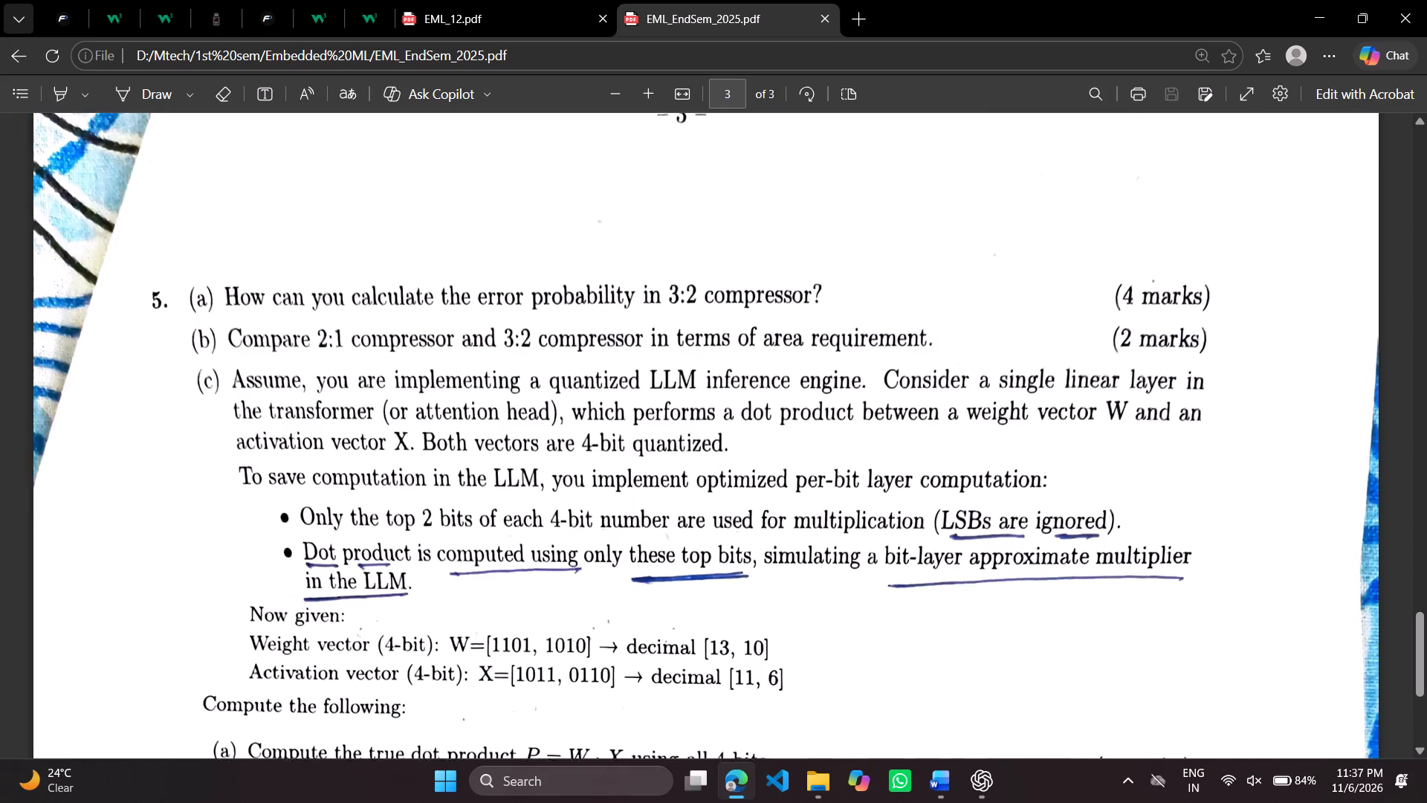
# Review page 2 again, examining question 4's Markov property, gradient checkpointing and autoregressive parts and question 3.
pyautogui.scroll(5, 641, 462)
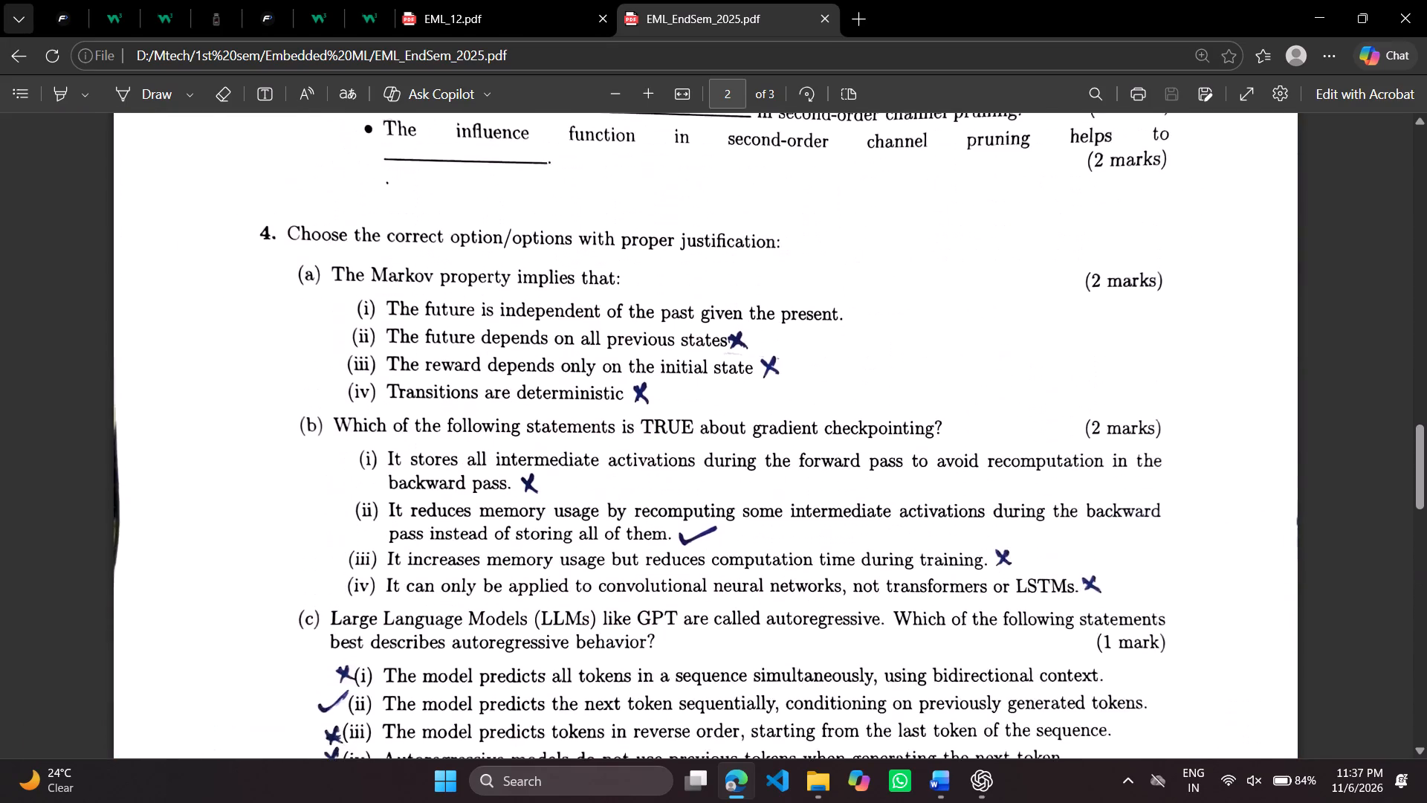
pyautogui.scroll(2, 641, 462)
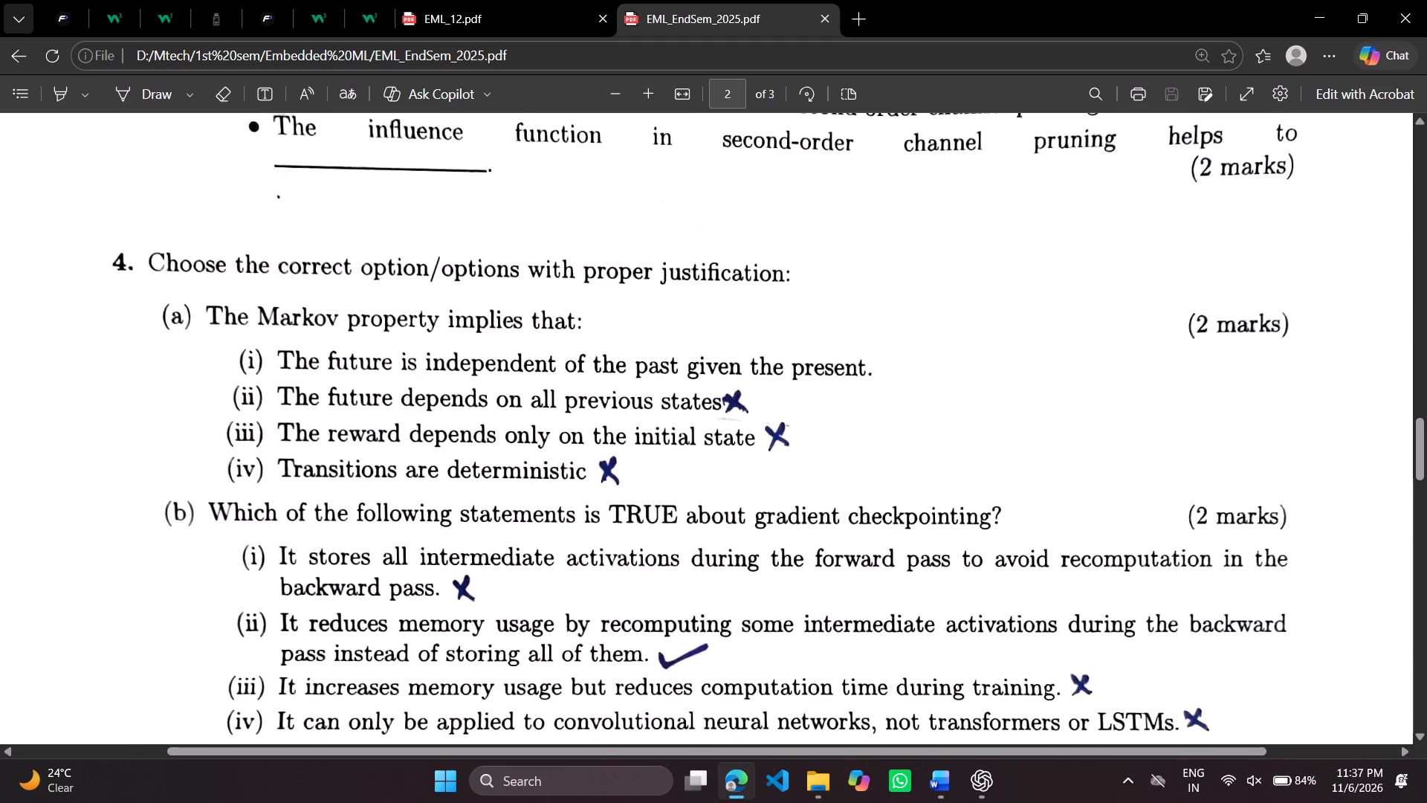
pyautogui.scroll(-1, 641, 462)
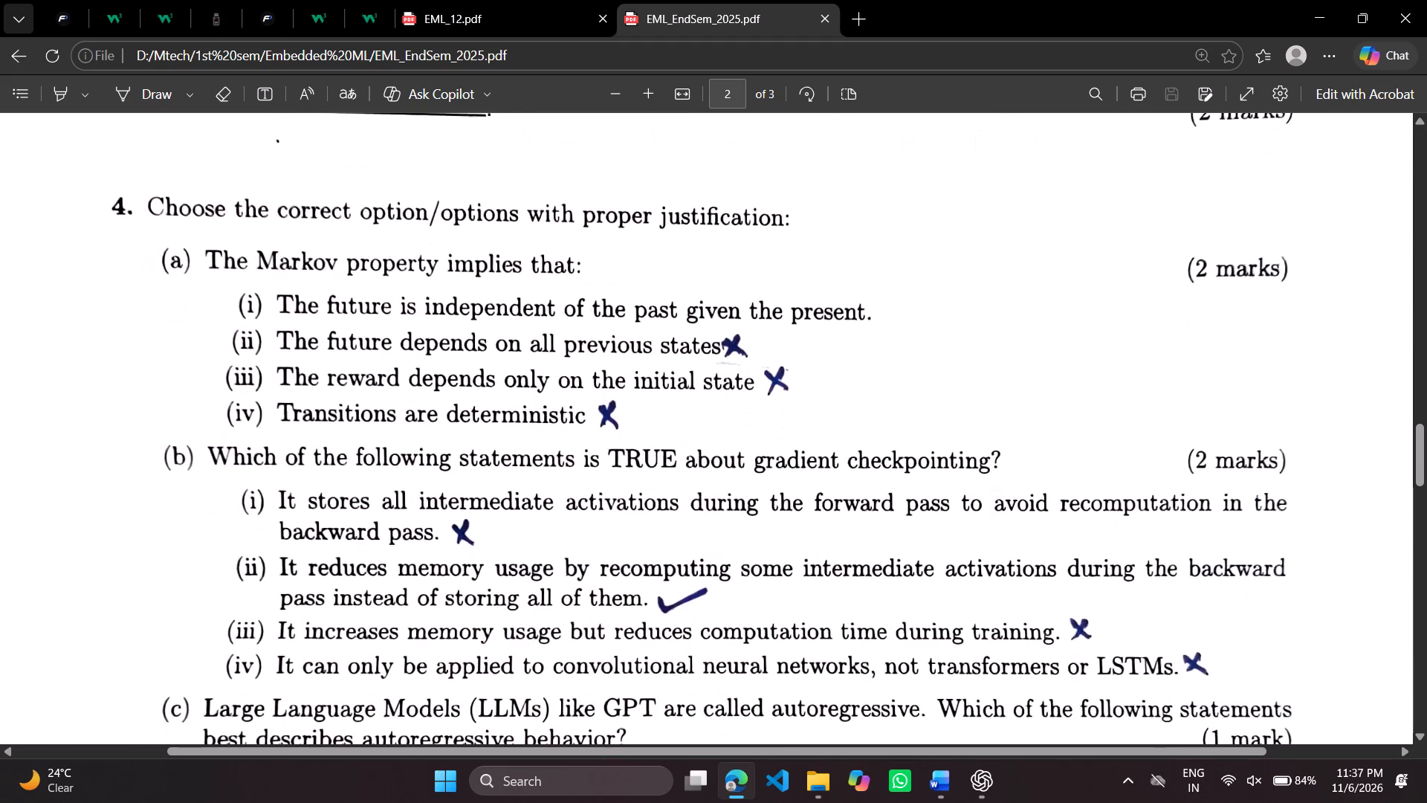
pyautogui.scroll(-2, 641, 462)
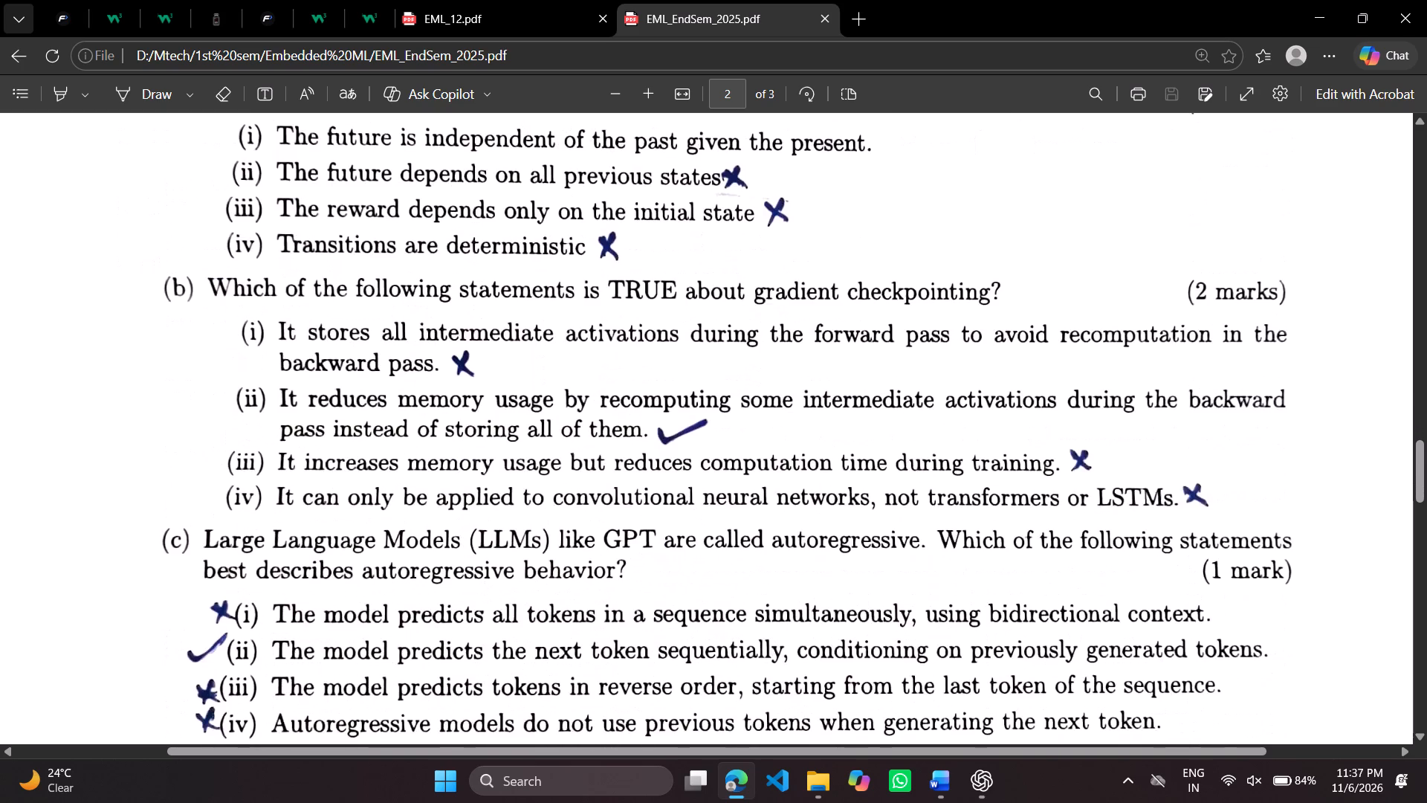
pyautogui.scroll(-2, 641, 462)
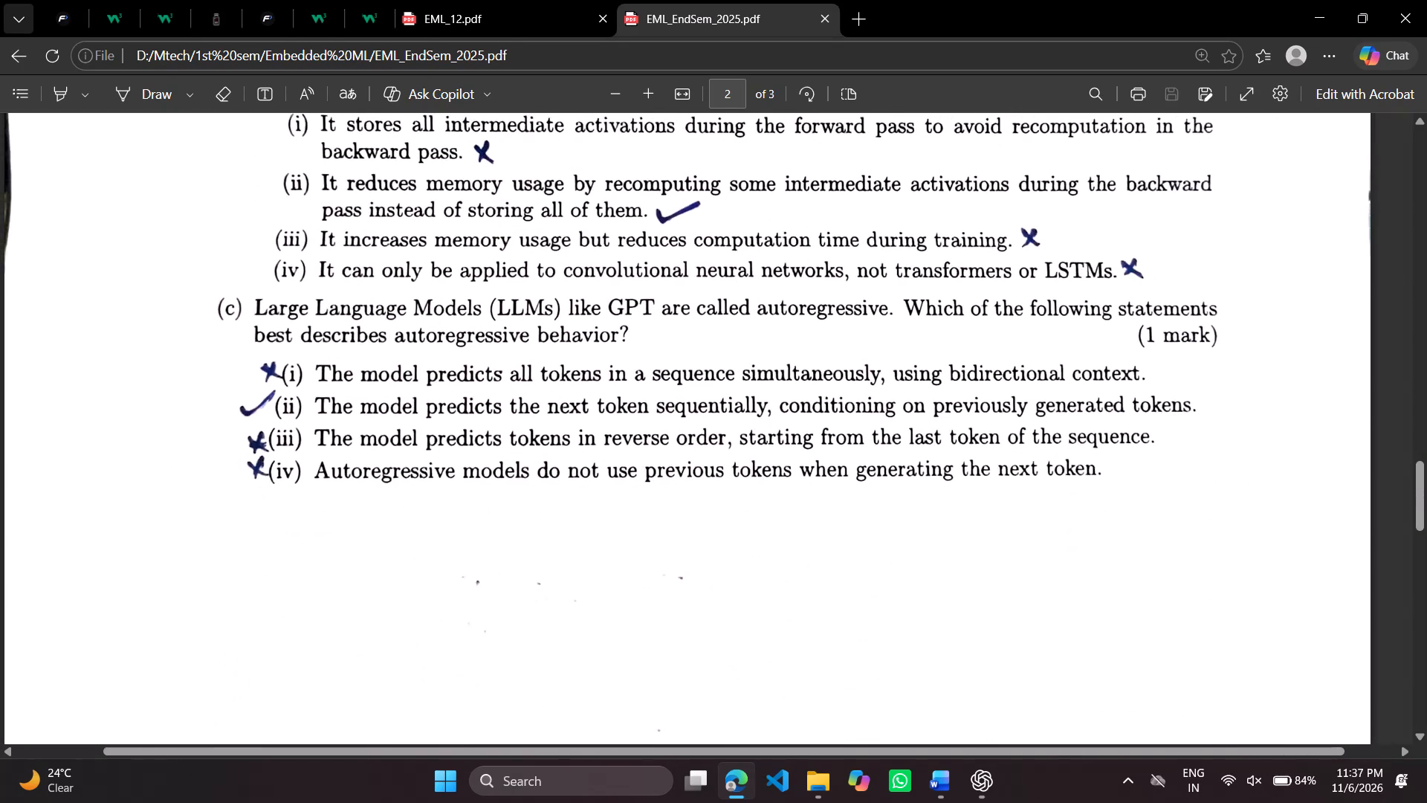
pyautogui.scroll(-6, 641, 462)
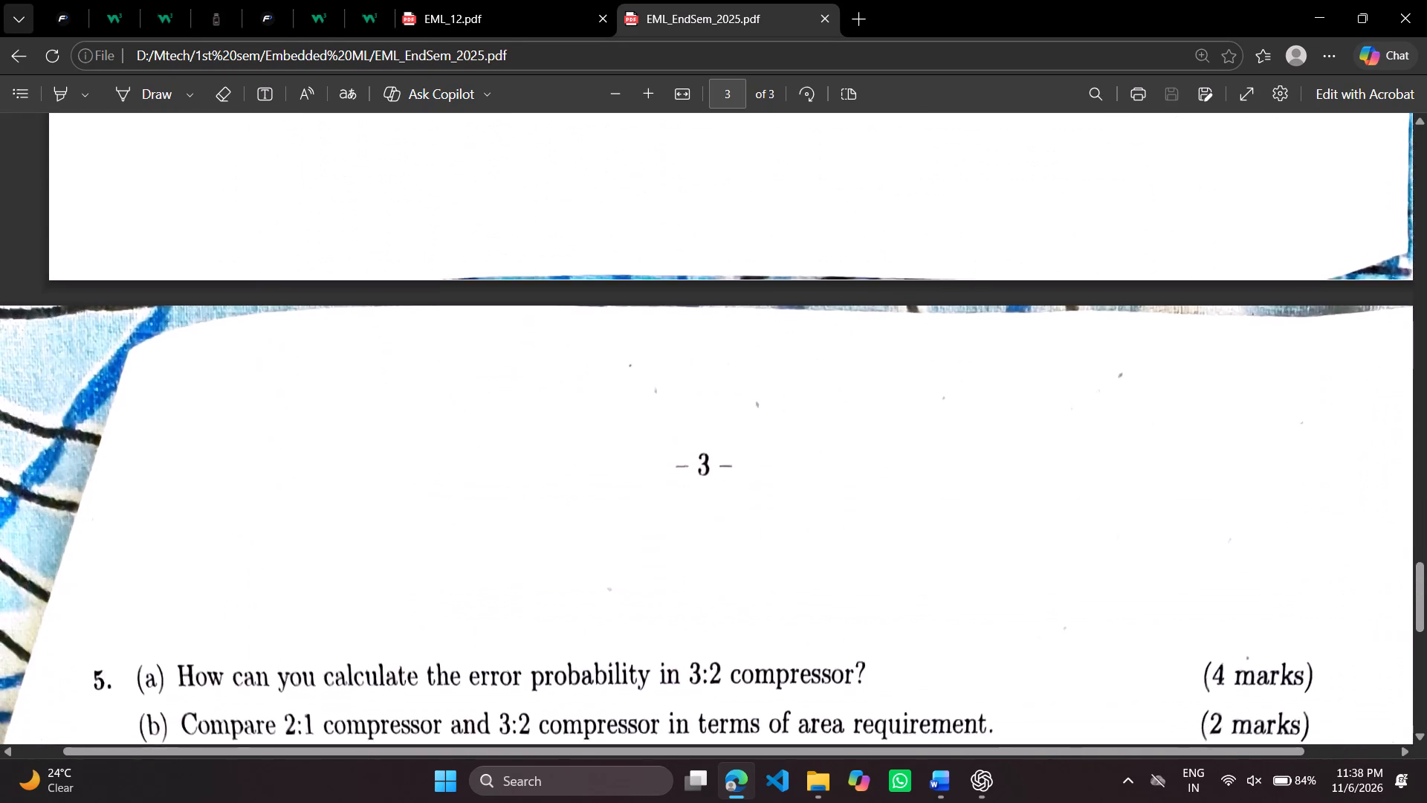
pyautogui.scroll(-1, 641, 462)
pyautogui.scroll(6, 641, 462)
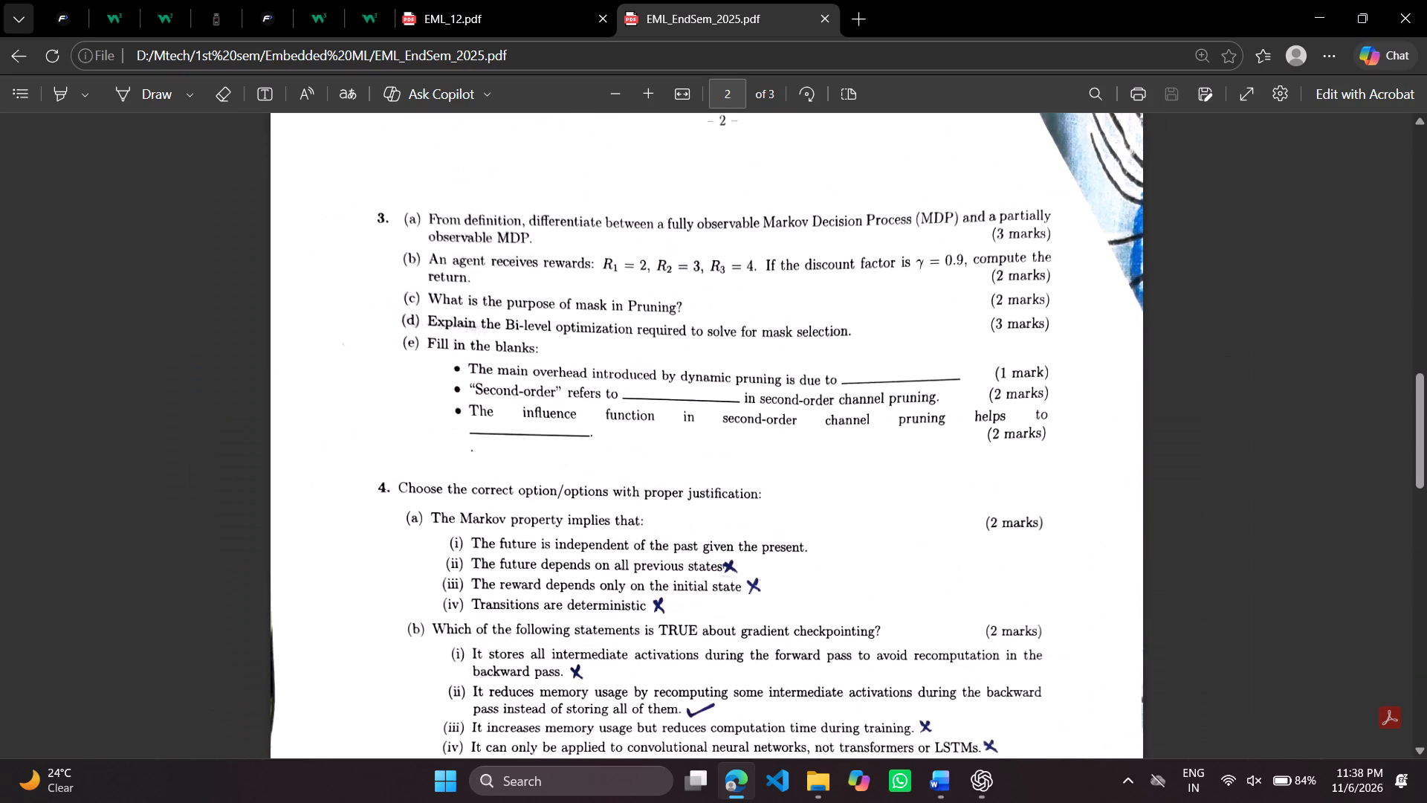
pyautogui.scroll(-1, 641, 462)
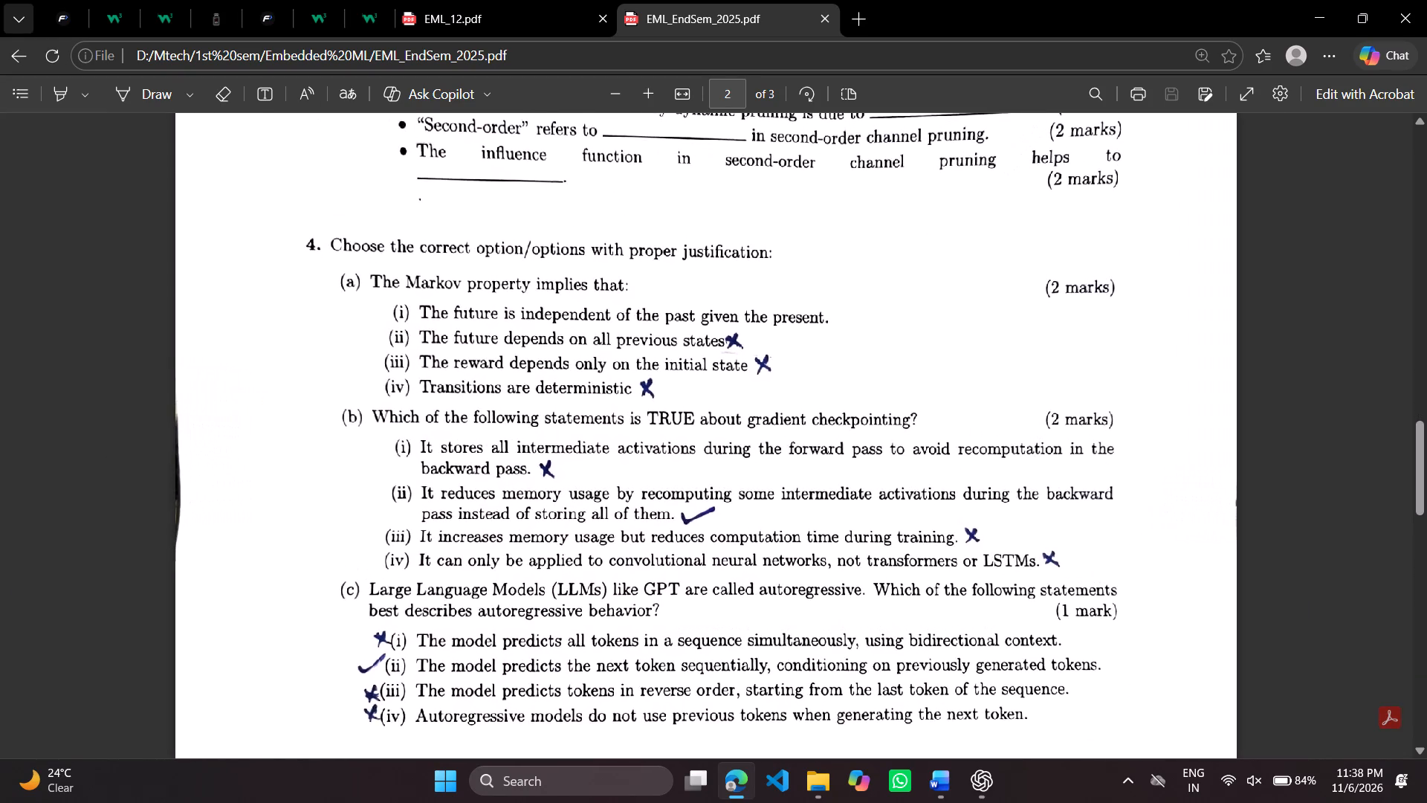
pyautogui.moveTo(584, 495); pyautogui.dragTo(584, 510)
pyautogui.click(584, 510)
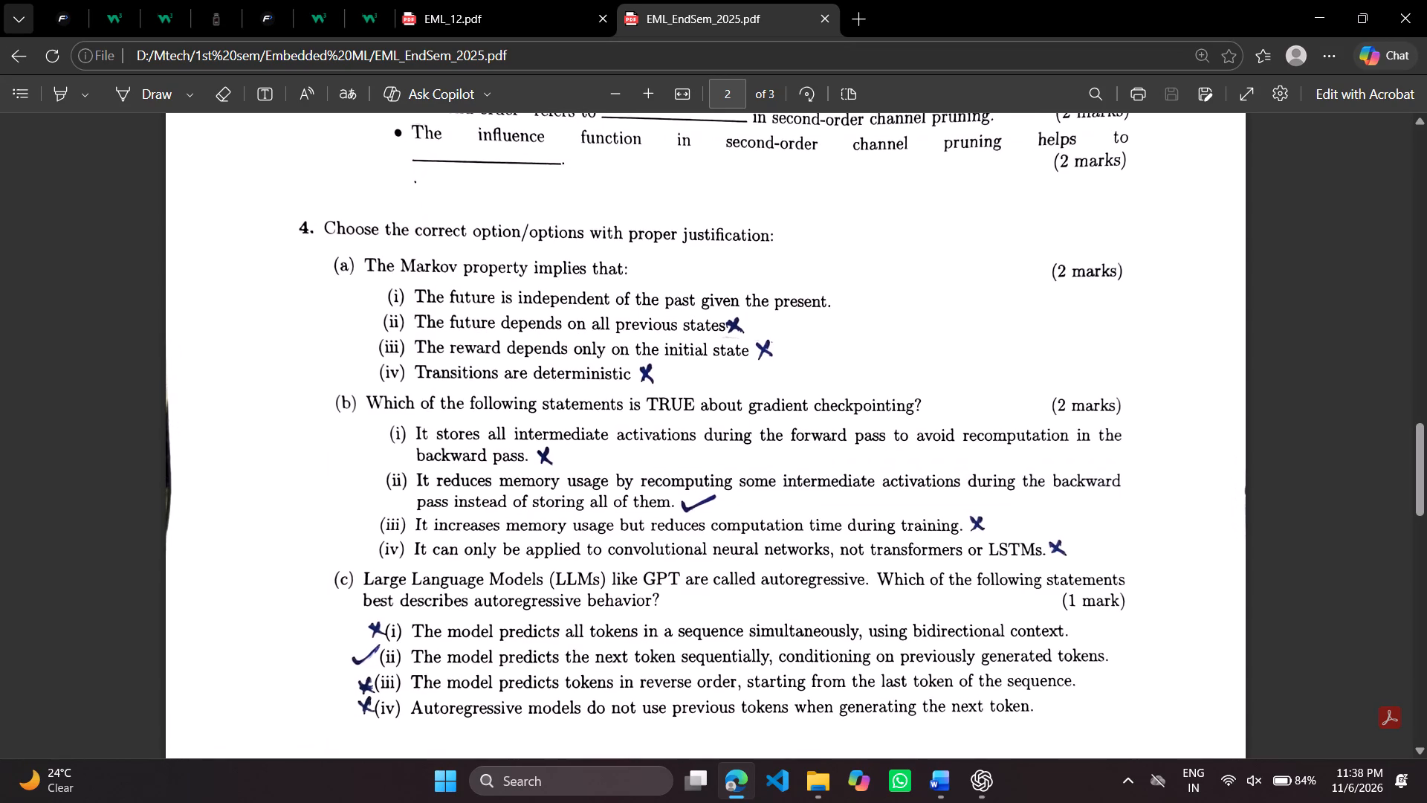
pyautogui.scroll(-1, 584, 494)
pyautogui.scroll(1, 584, 494)
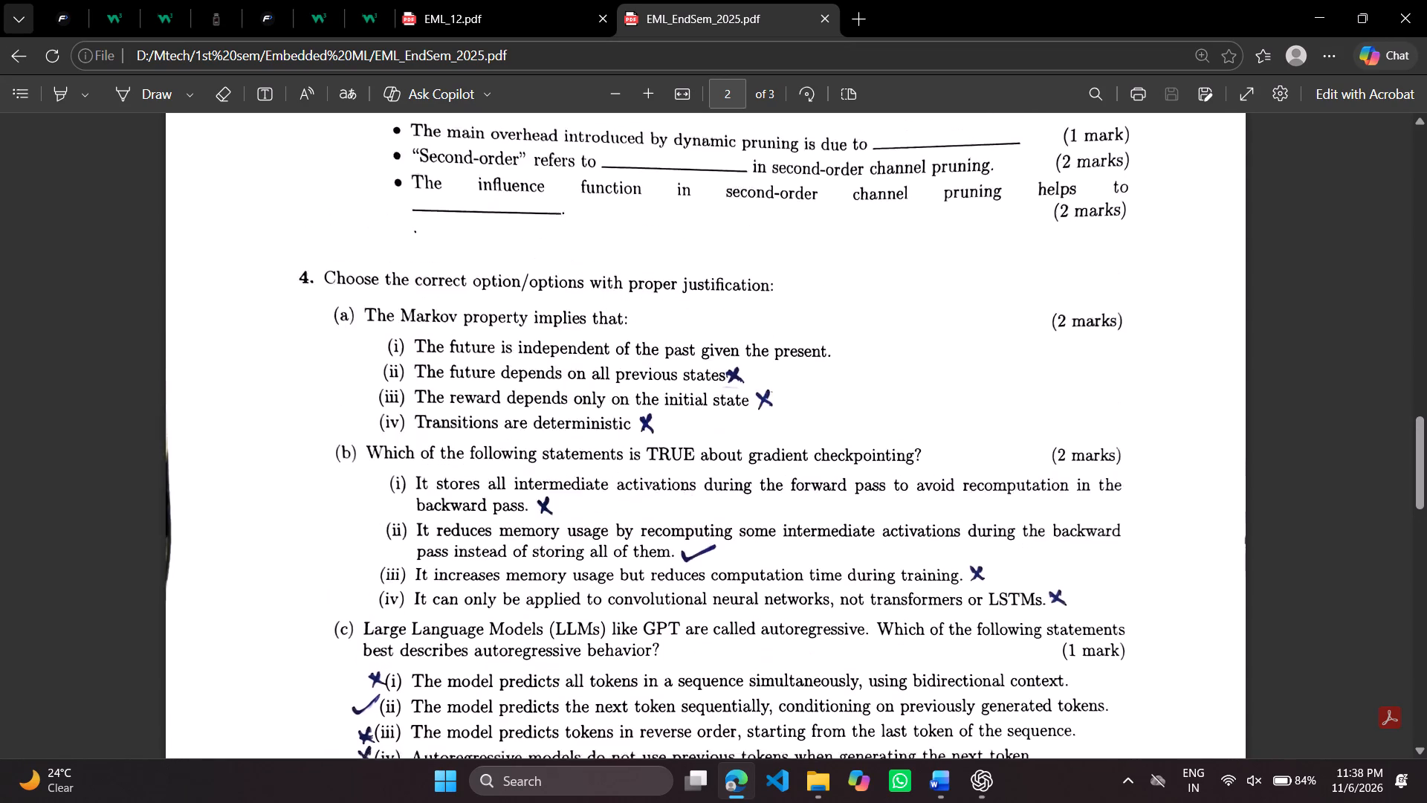
pyautogui.scroll(1, 584, 494)
pyautogui.scroll(-2, 584, 494)
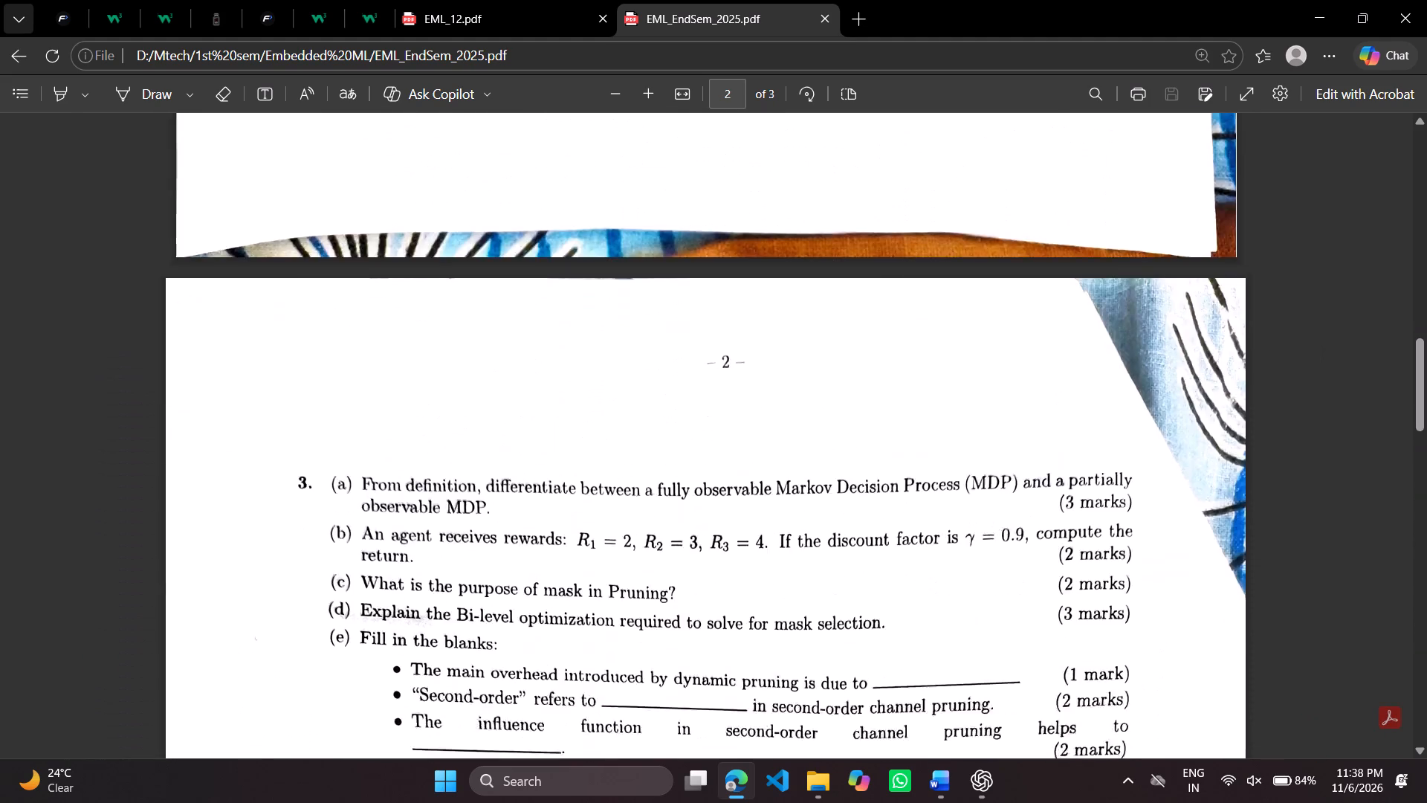
pyautogui.scroll(-1, 584, 494)
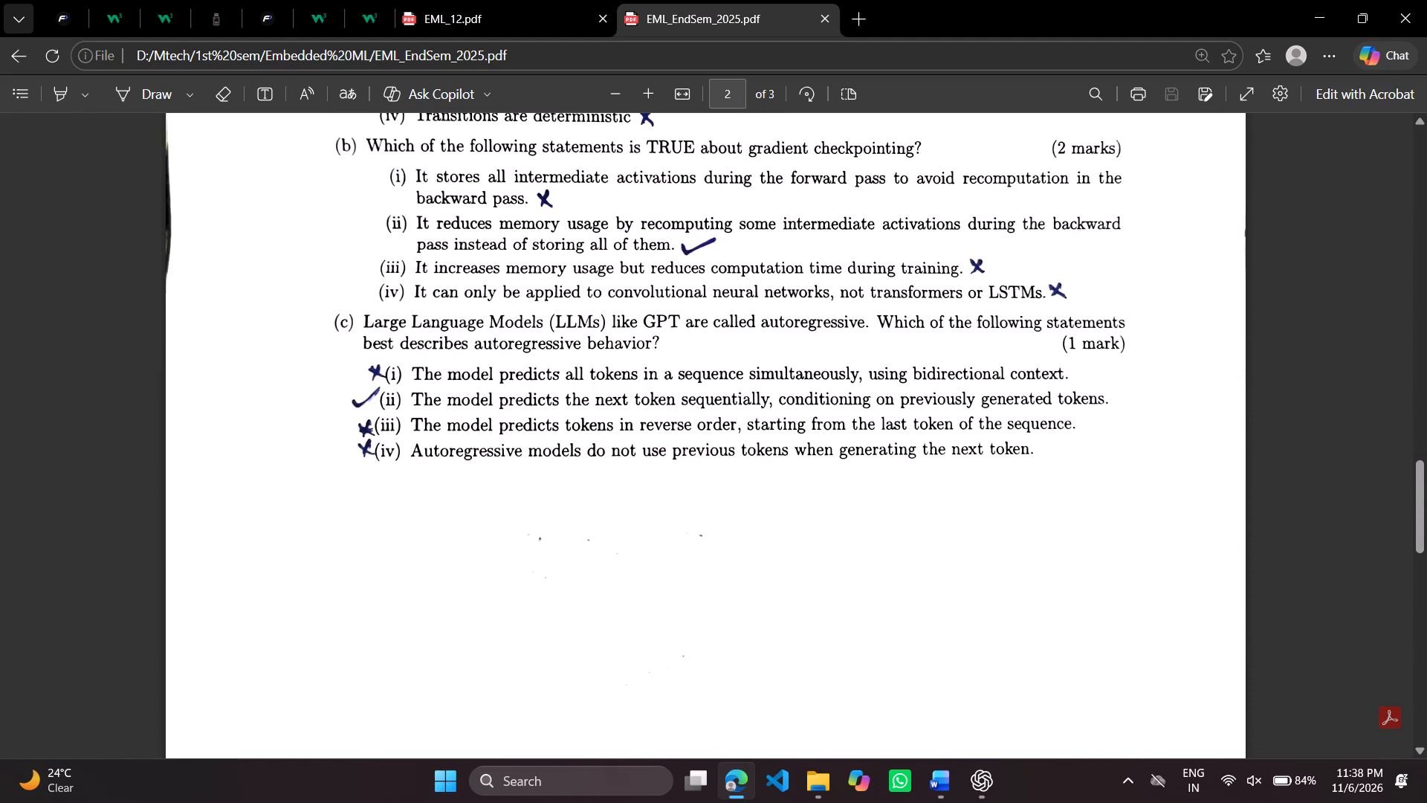
pyautogui.scroll(3, 584, 494)
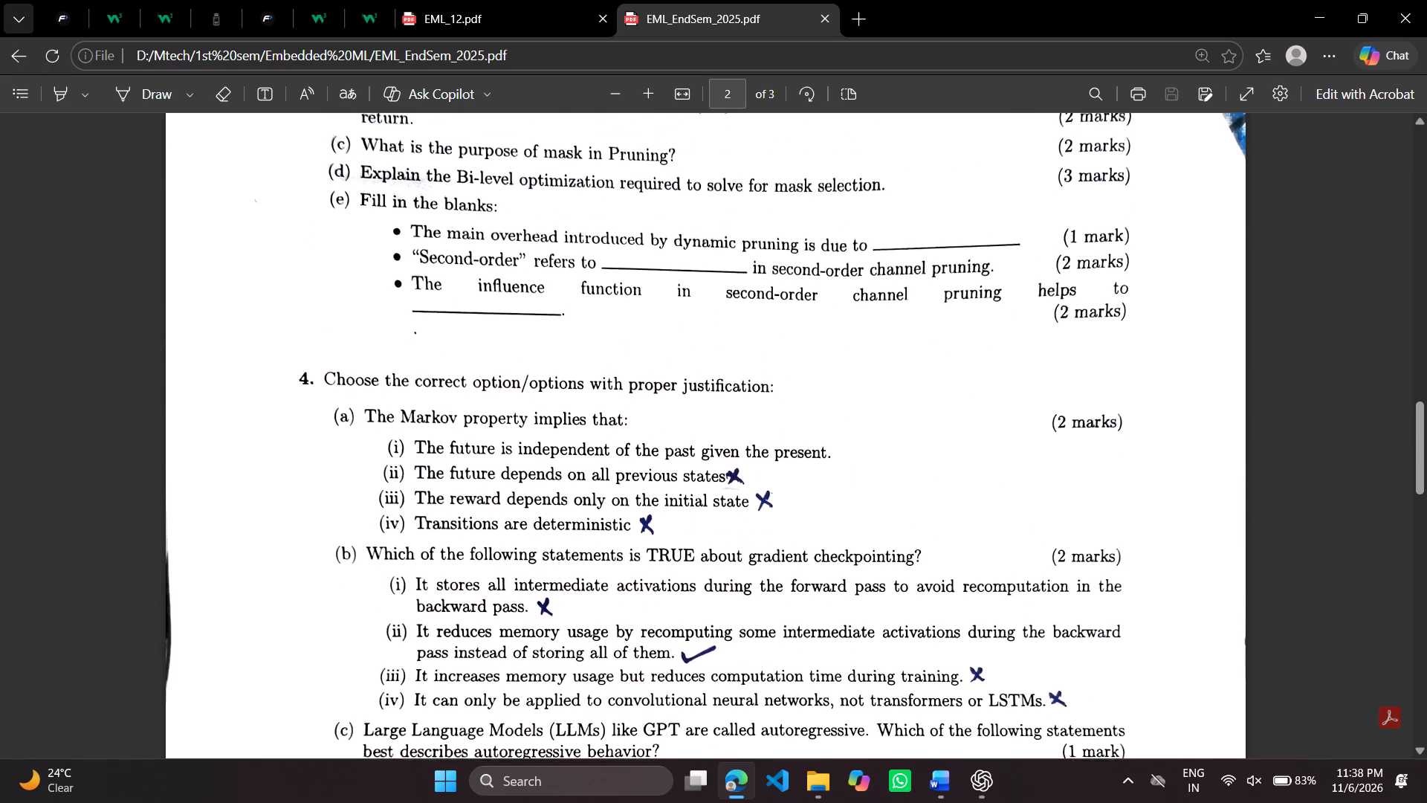
pyautogui.scroll(1, 584, 494)
pyautogui.click(580, 364)
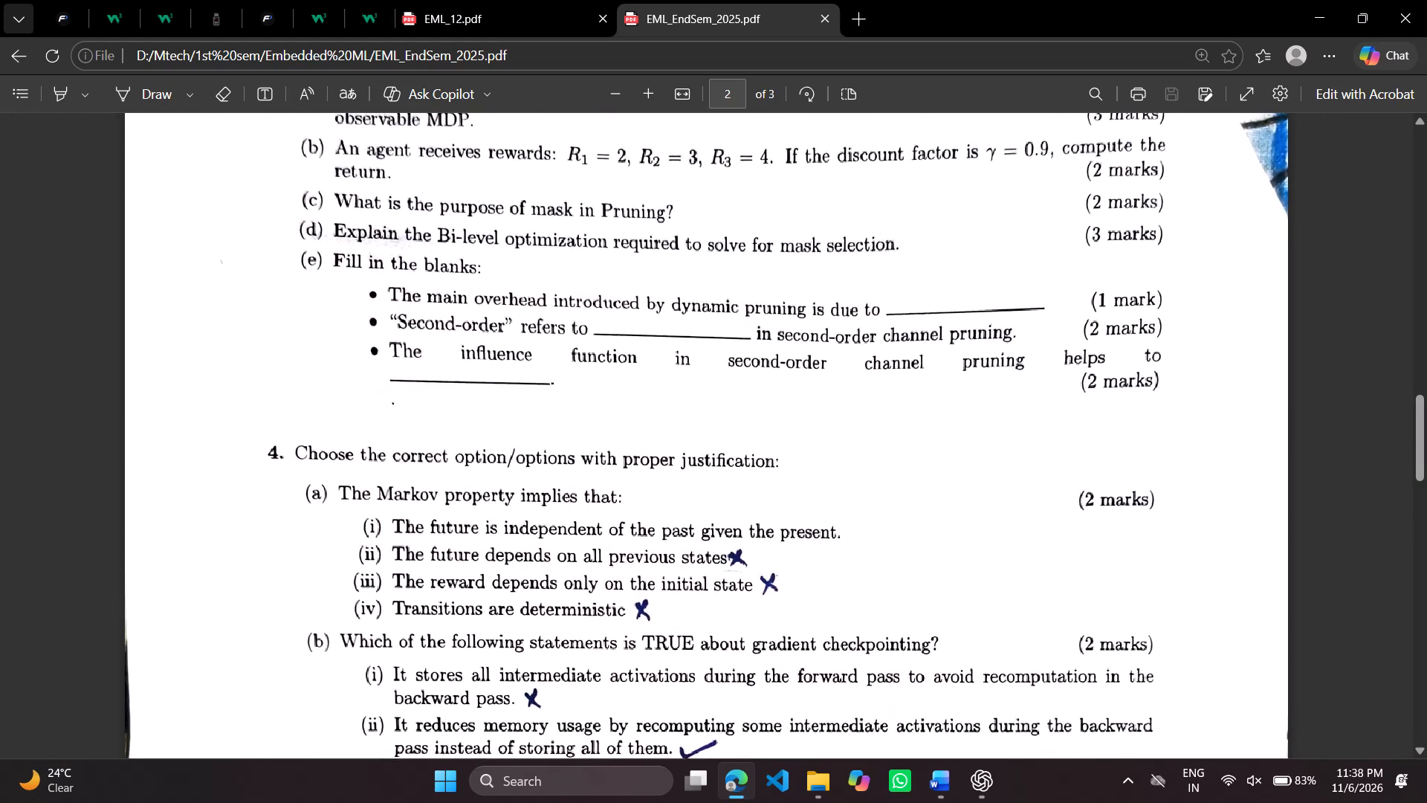
pyautogui.scroll(1, 580, 364)
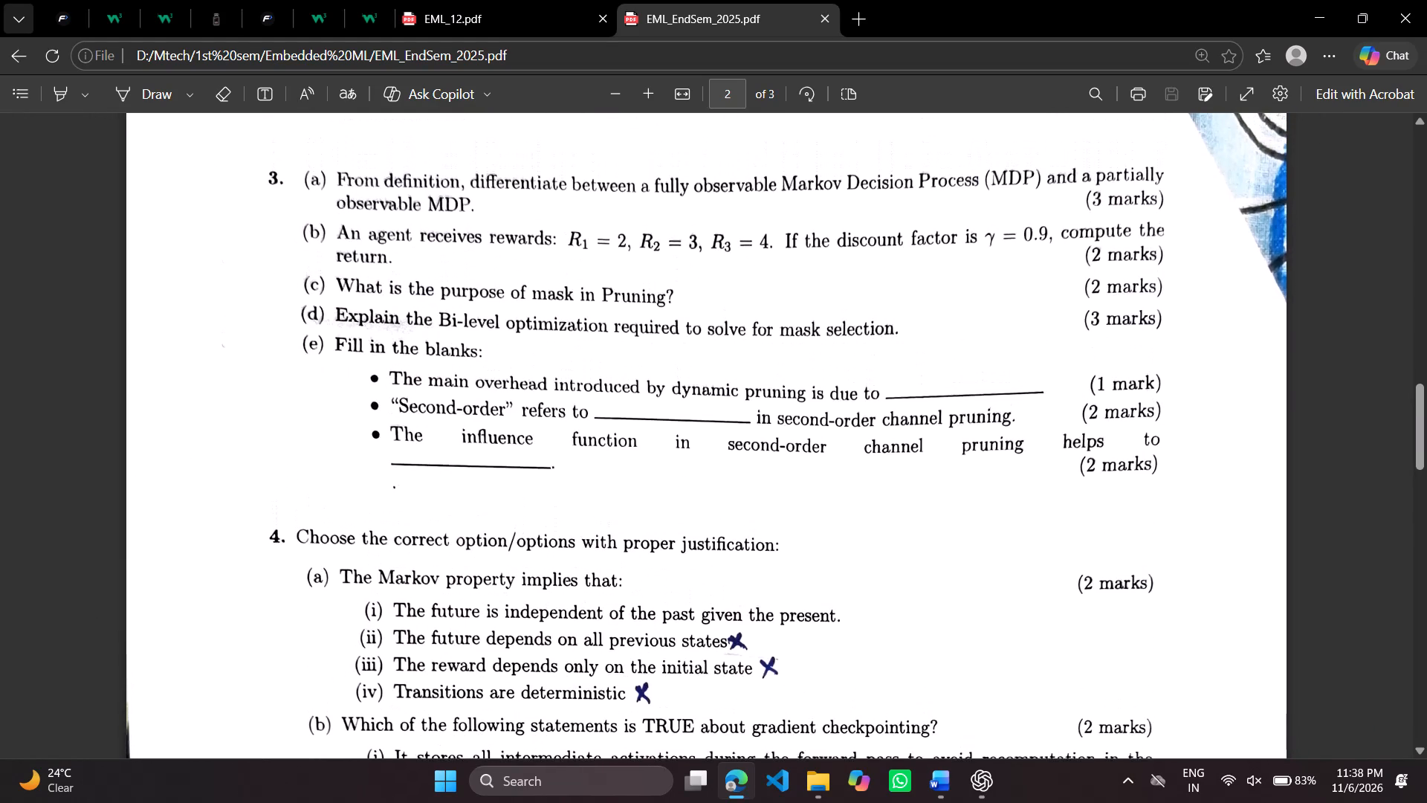
pyautogui.scroll(6, 580, 364)
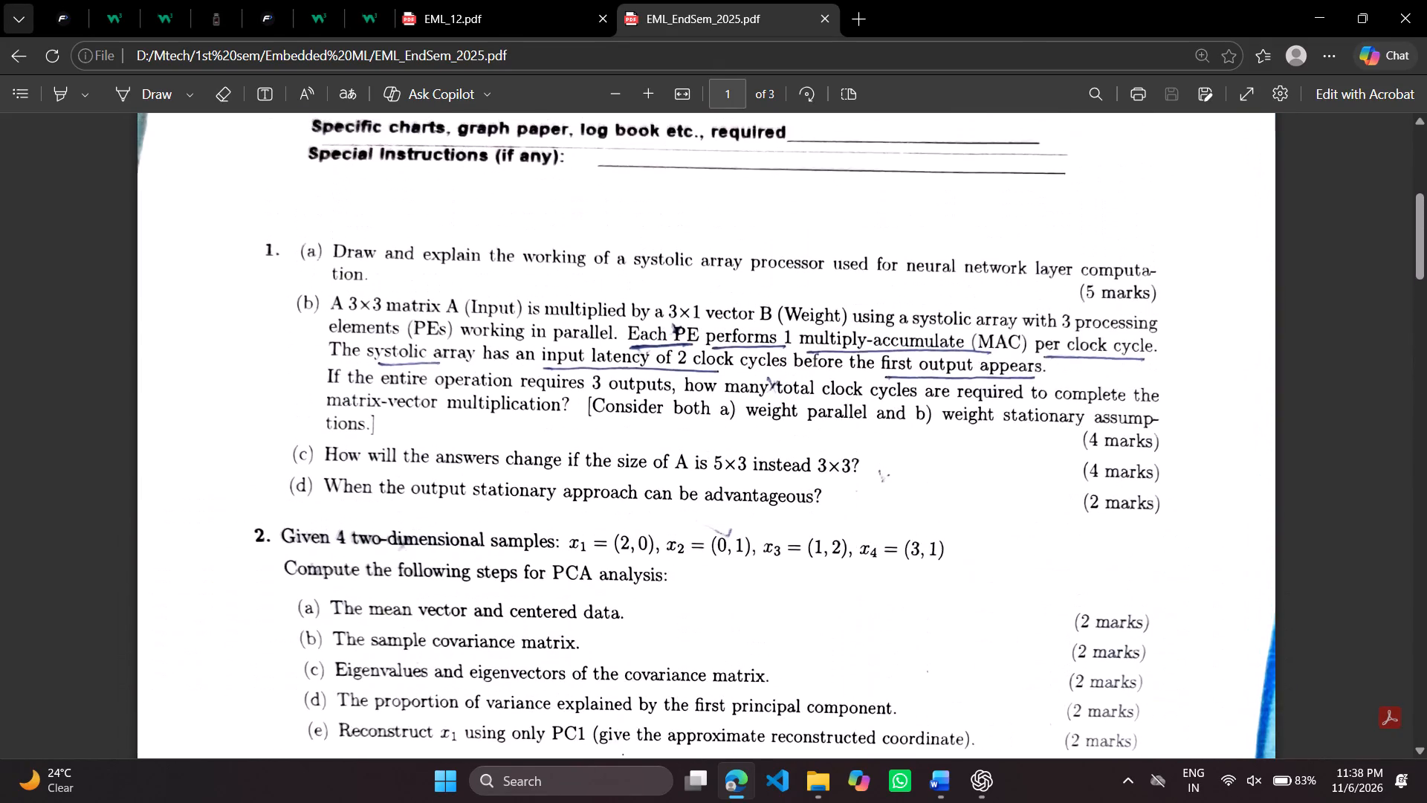
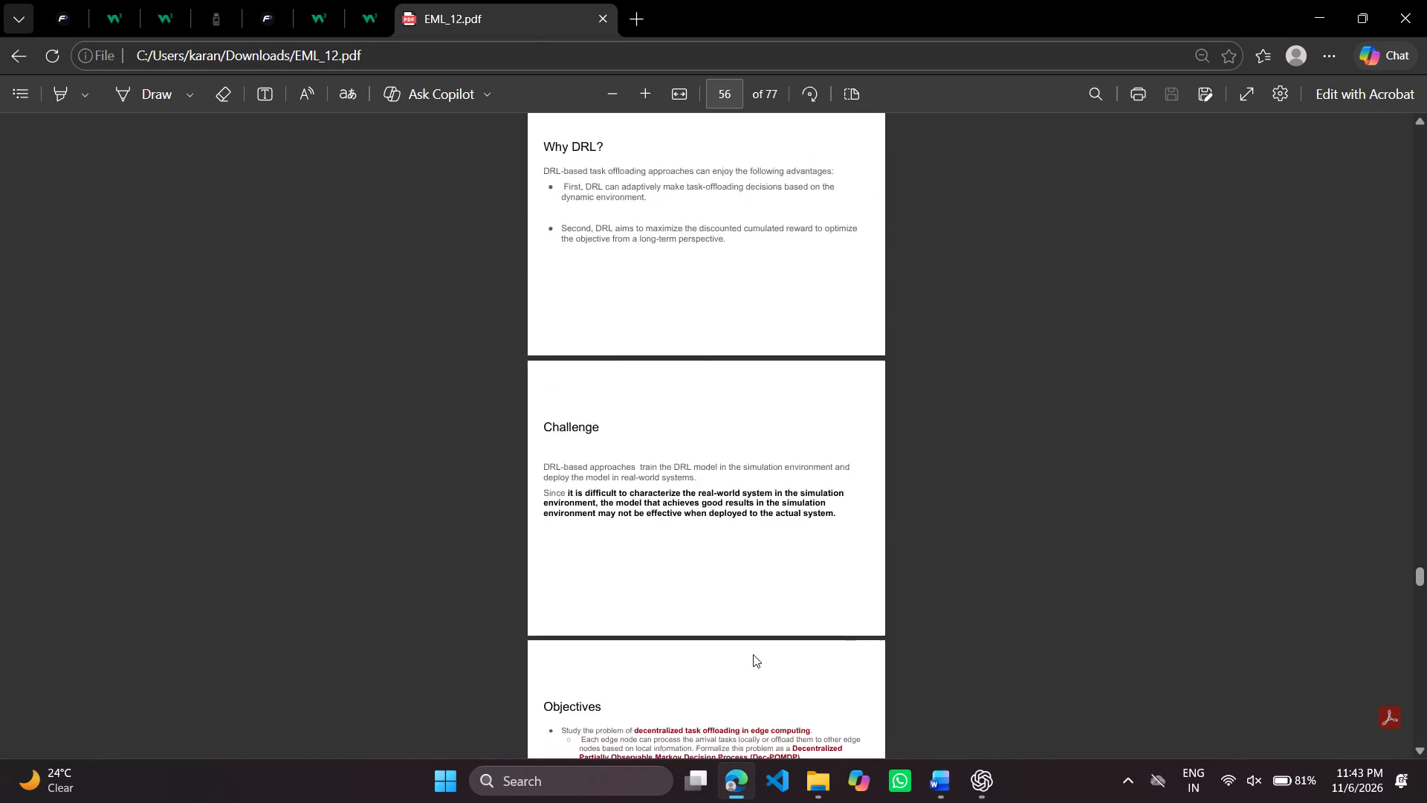
pyautogui.scroll(-7, 753, 654)
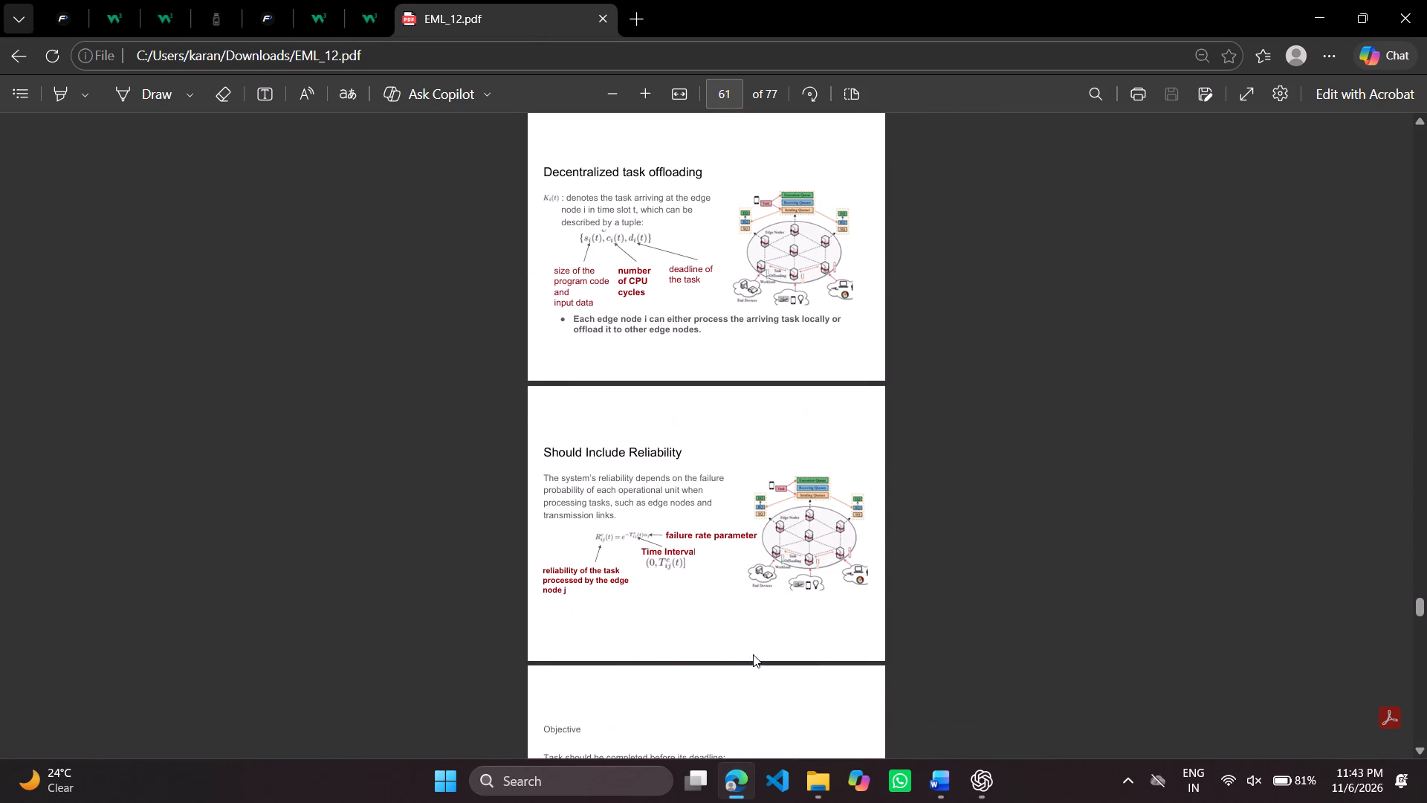
pyautogui.scroll(-10, 753, 654)
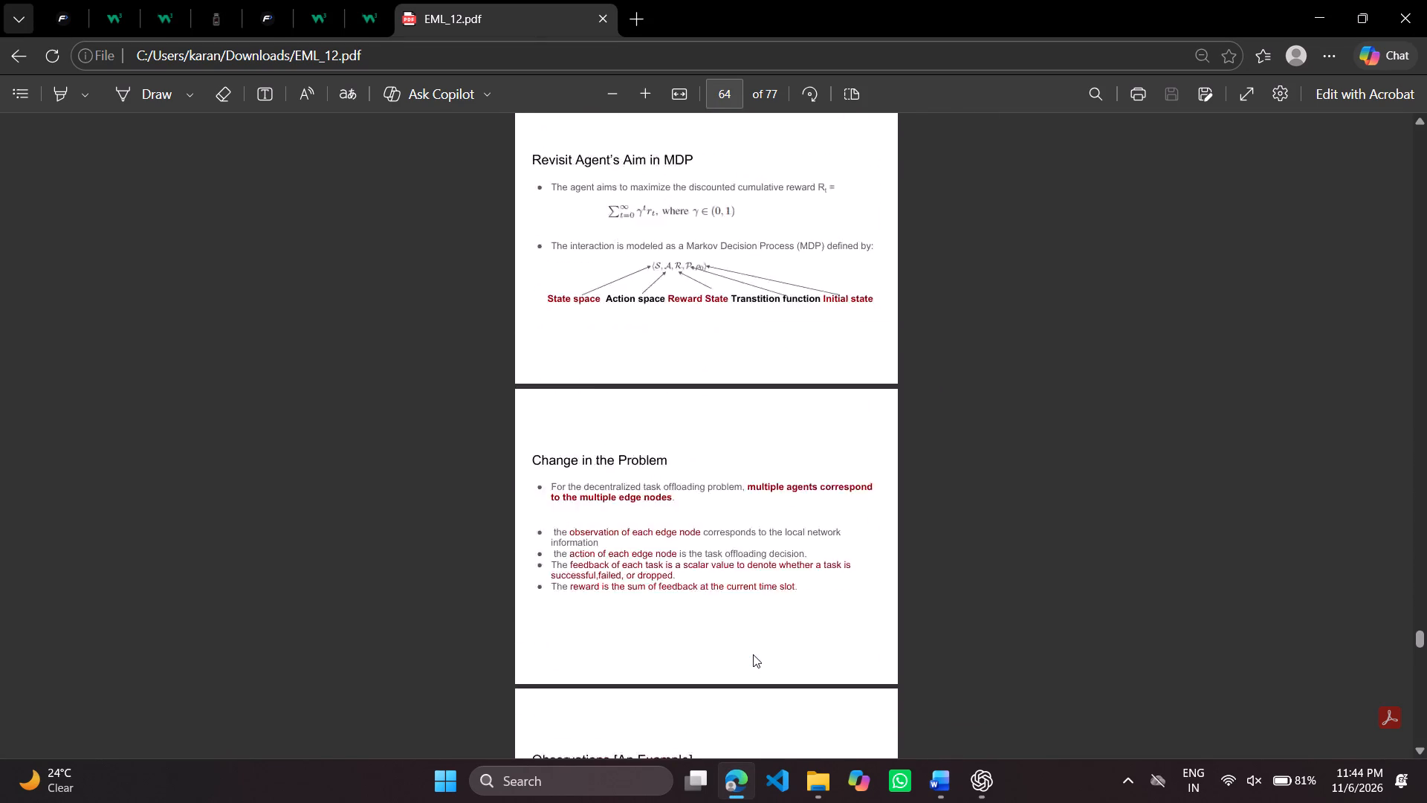
pyautogui.scroll(-4, 753, 654)
# Switch to File Explorer, open 13_Approximate Computing from the ClassSlides folder in PowerPoint, and enable editing.
pyautogui.click(822, 788)
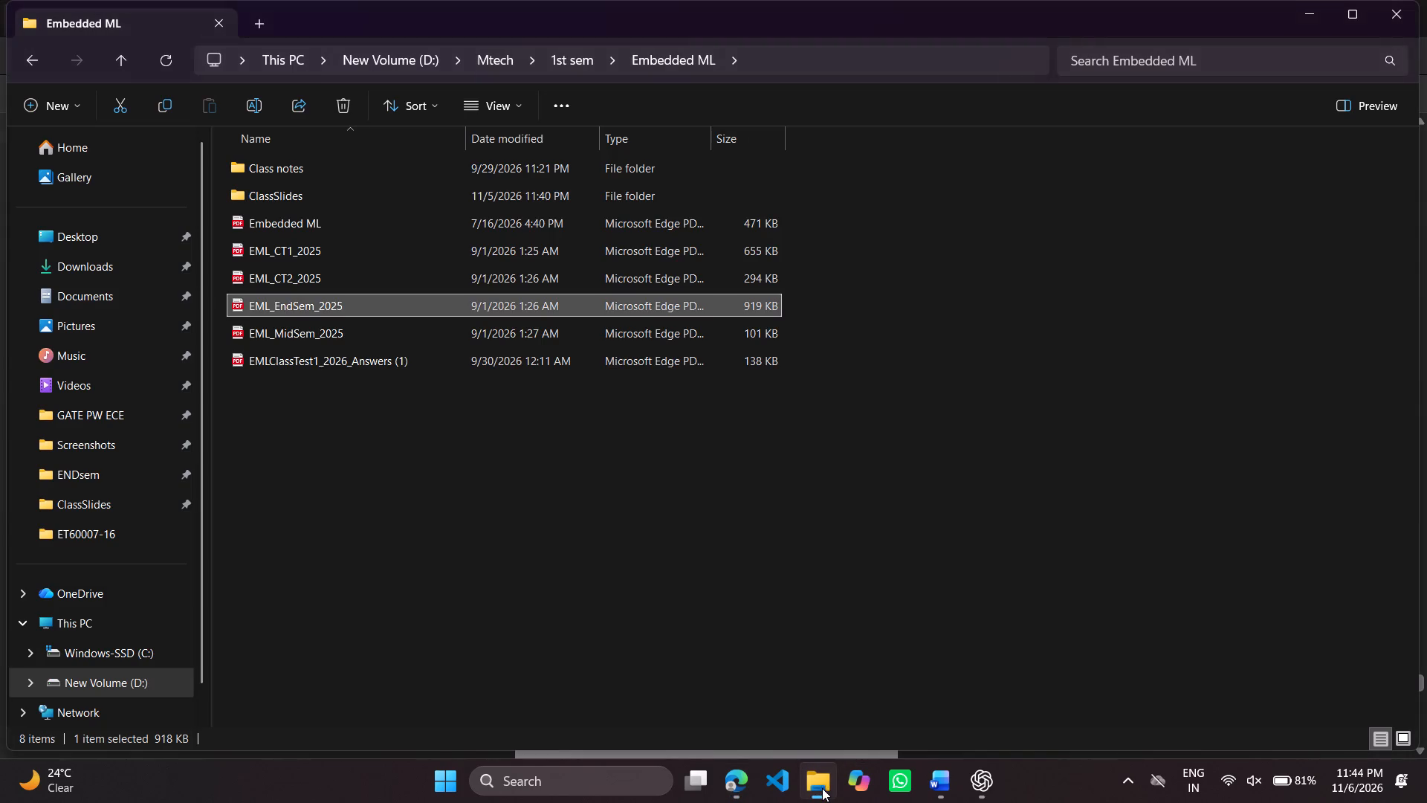
pyautogui.doubleClick(517, 193)
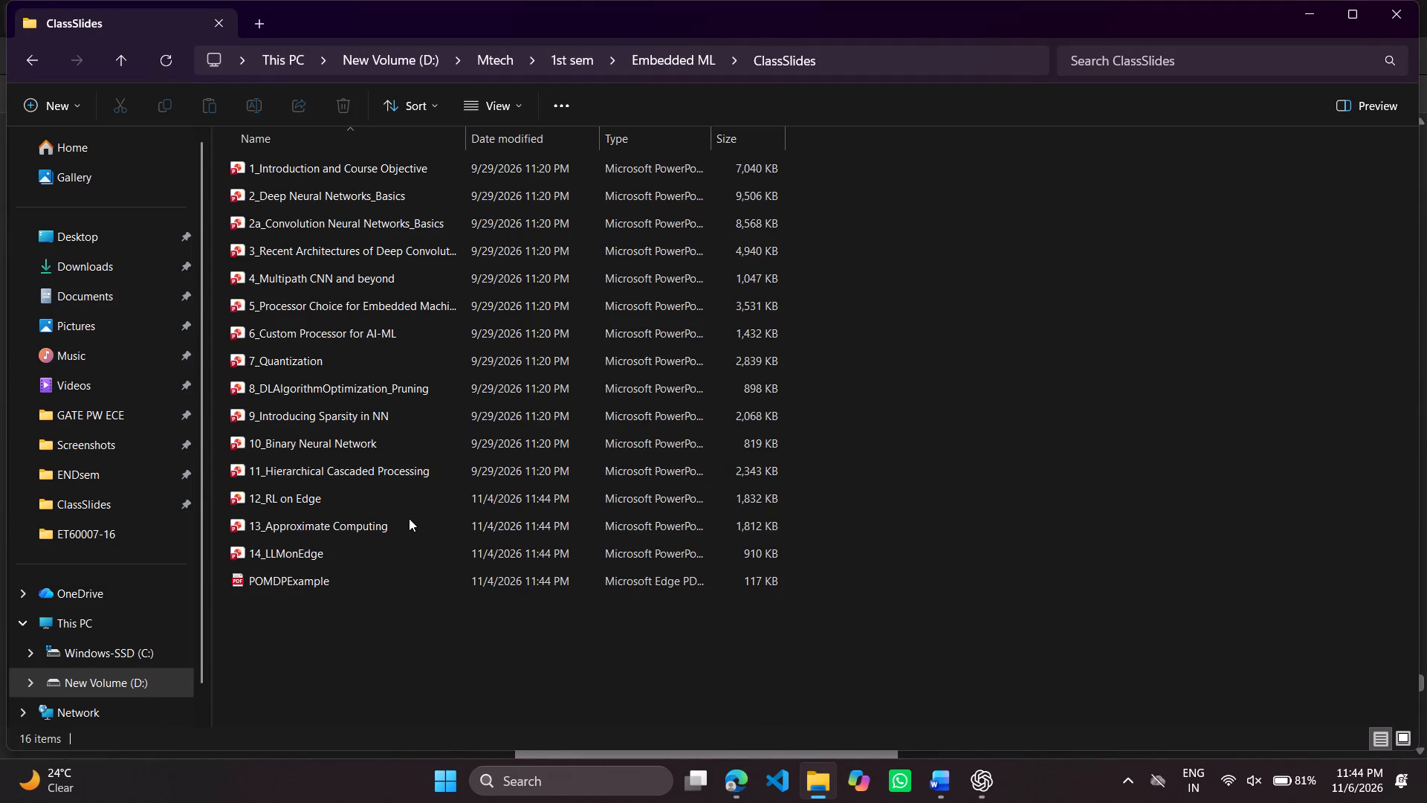
pyautogui.click(409, 521)
pyautogui.doubleClick(409, 521)
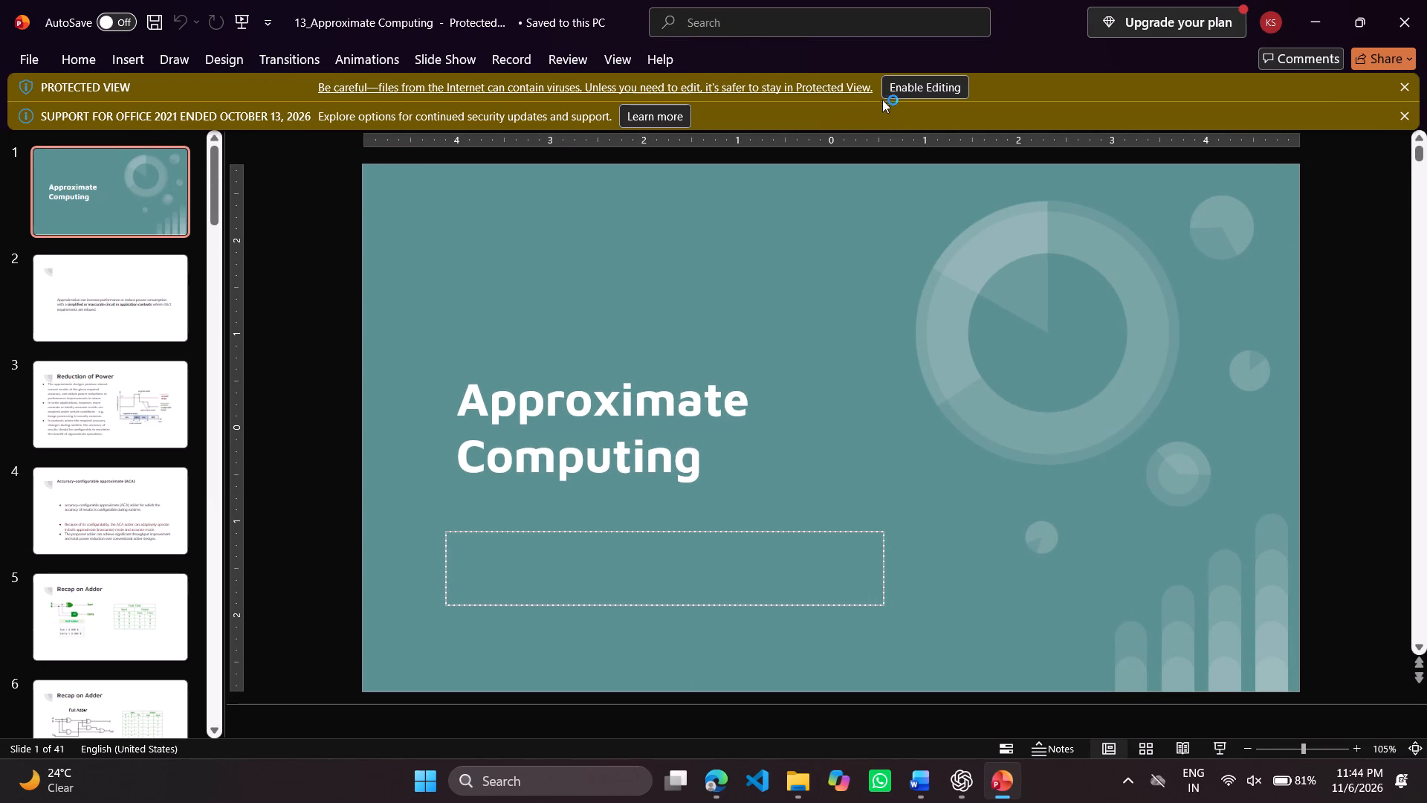
pyautogui.click(890, 91)
pyautogui.click(919, 81)
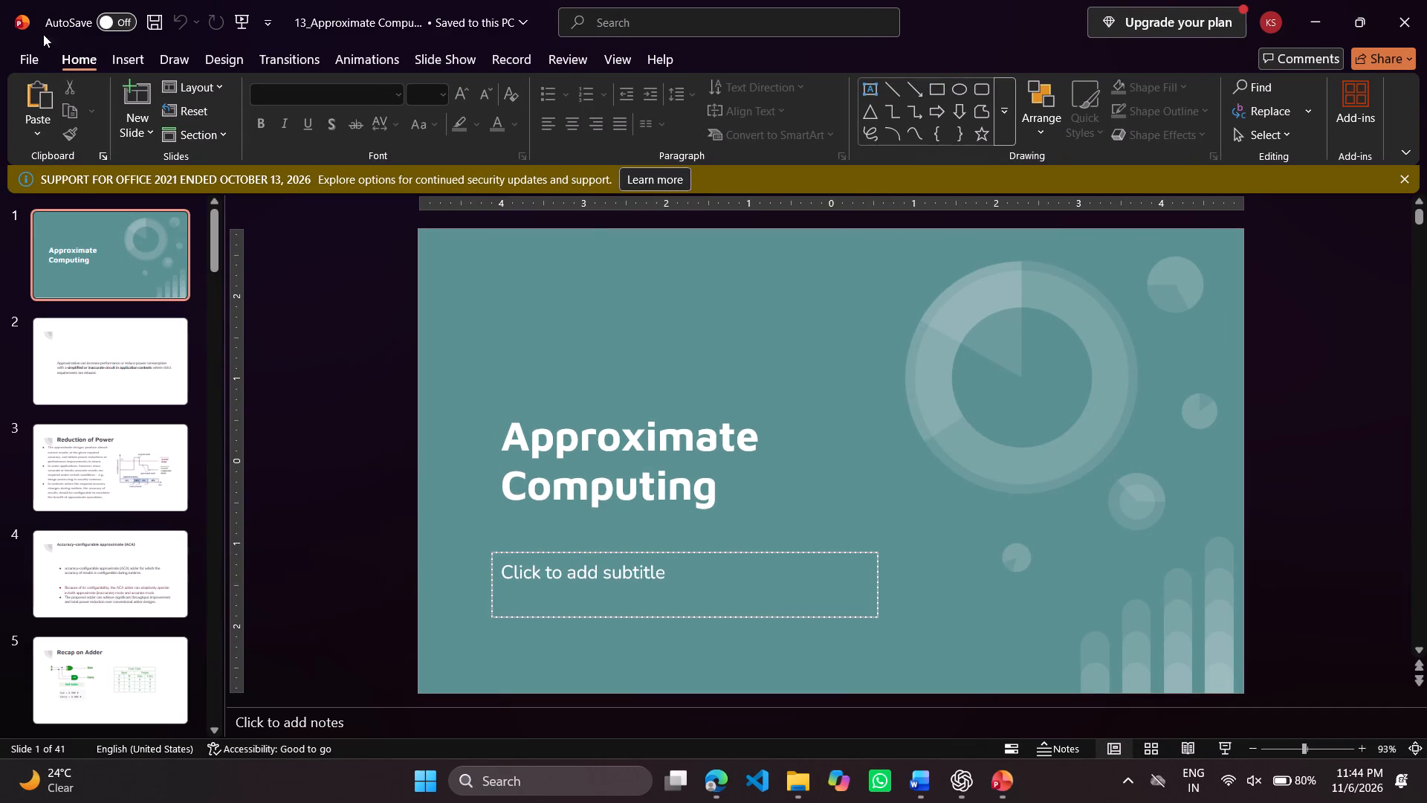
# Print all the 13_Approximate Computing slides with Microsoft Print to PDF, saving the output as EML_13 in the Downloads folder.
pyautogui.click(38, 39)
pyautogui.click(36, 46)
pyautogui.click(200, 289)
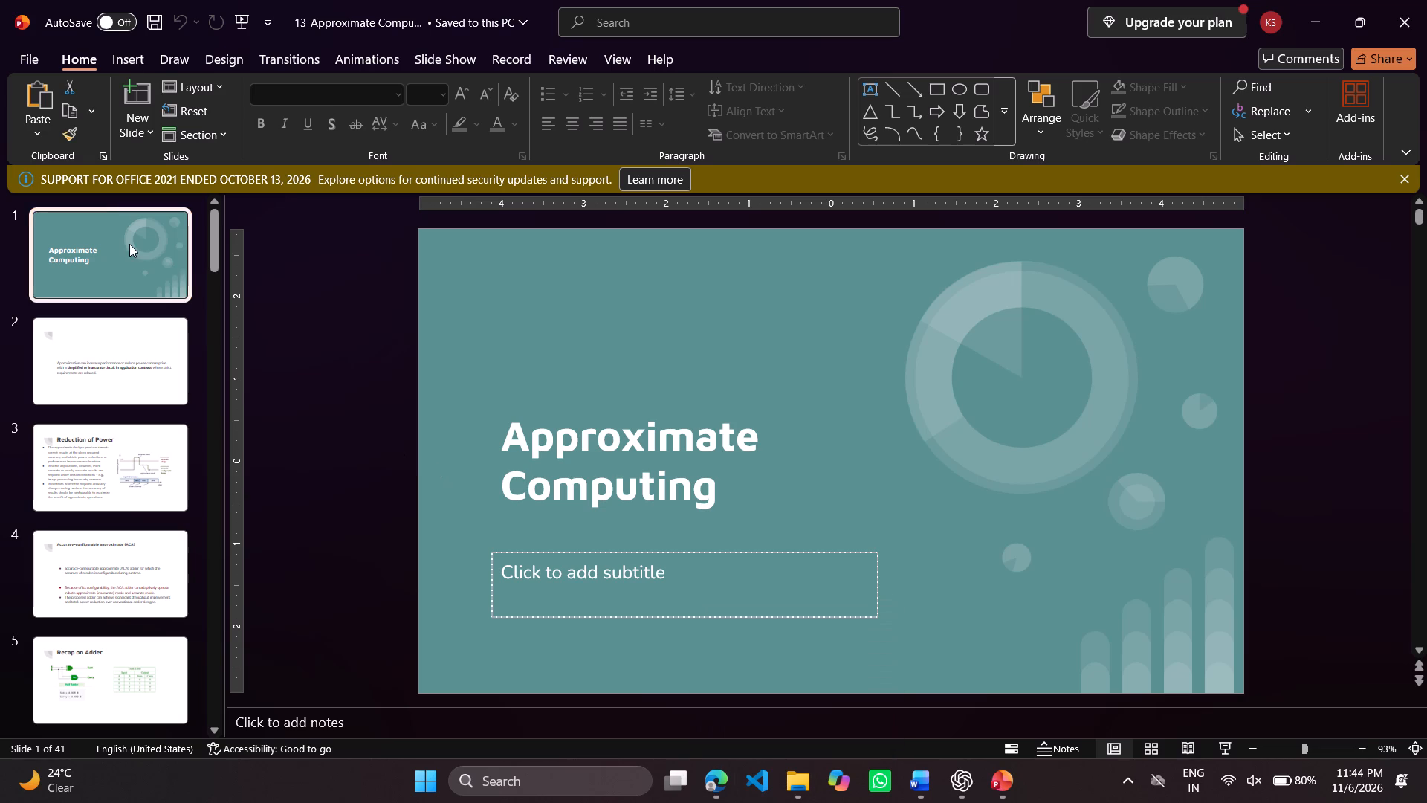
pyautogui.click(27, 48)
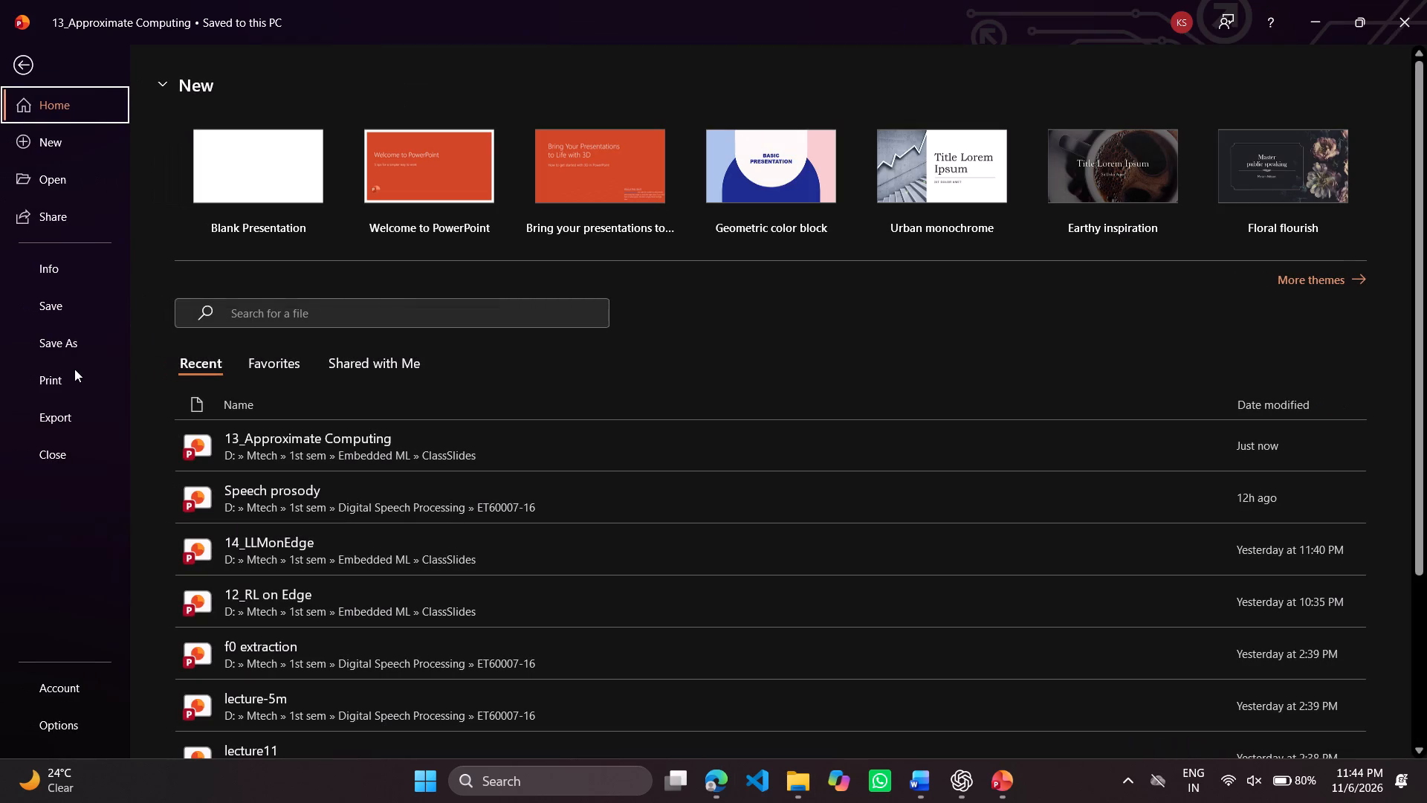
pyautogui.click(42, 379)
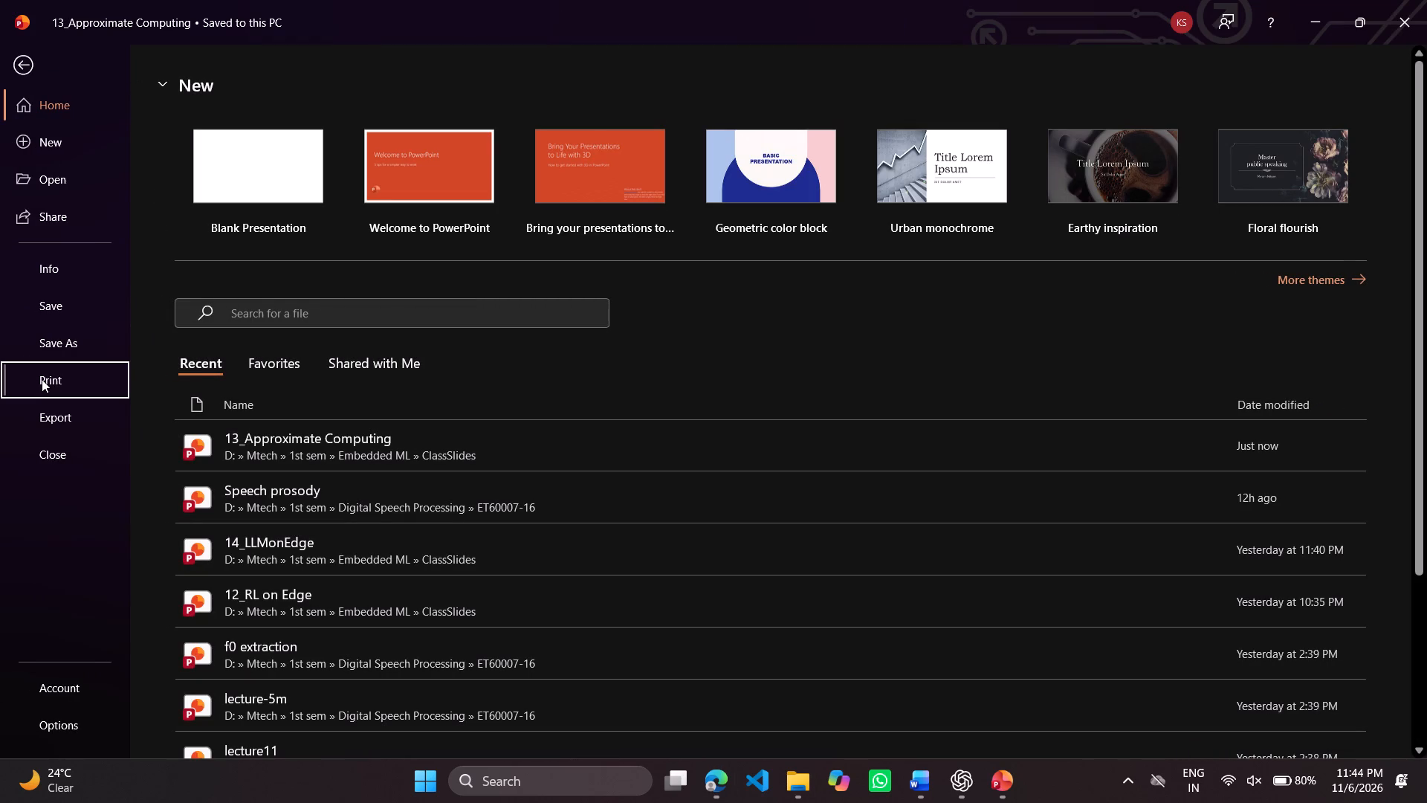
pyautogui.click(80, 376)
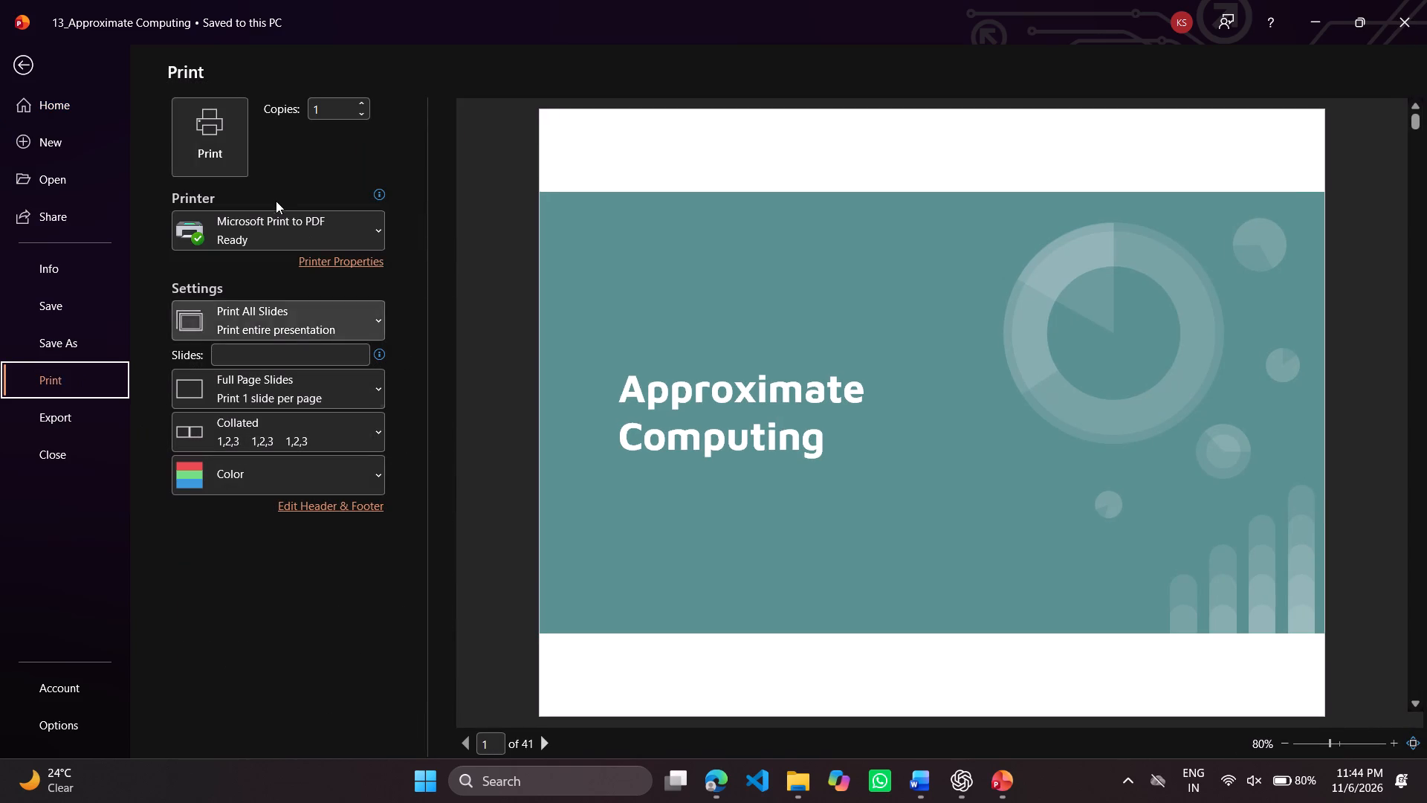
pyautogui.click(216, 158)
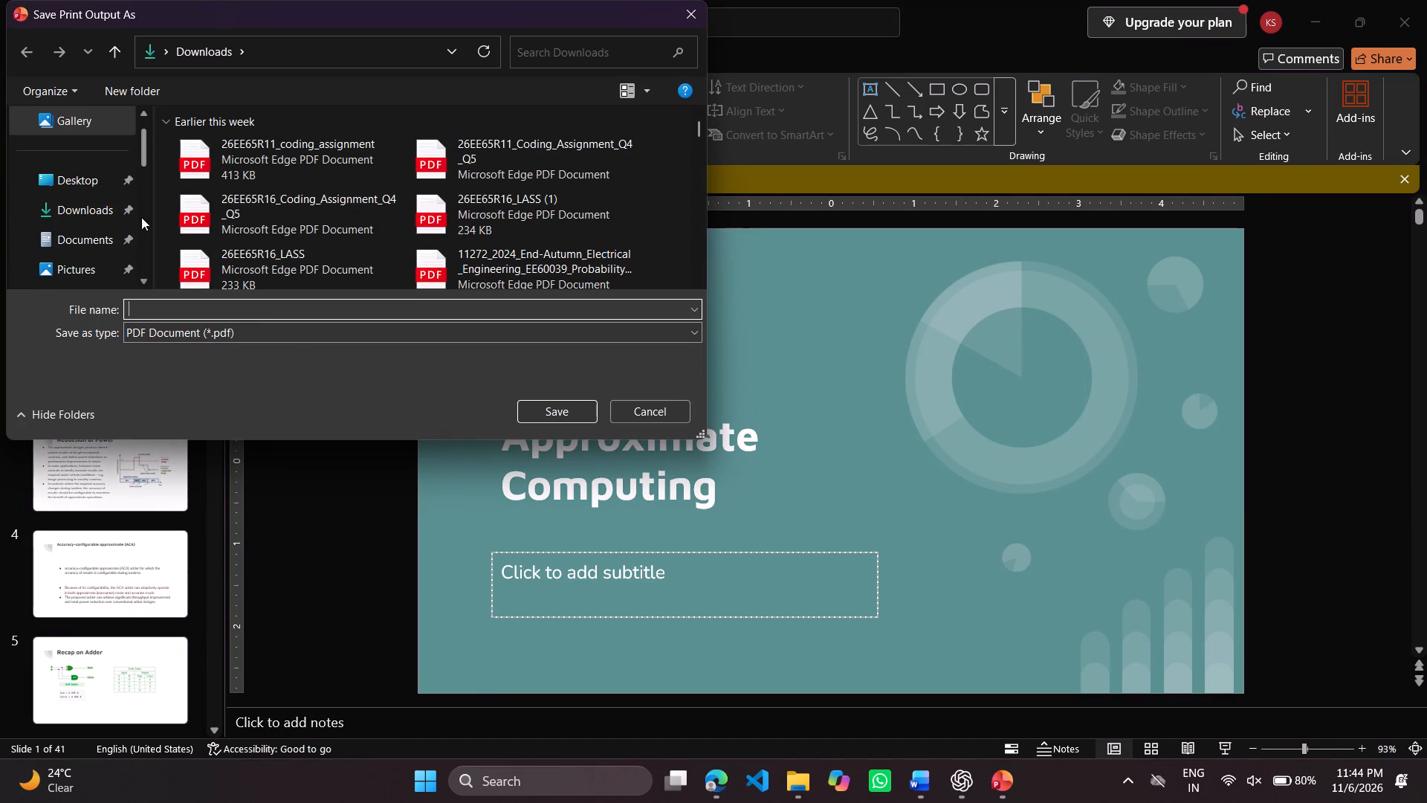
pyautogui.click(104, 208)
pyautogui.click(173, 306)
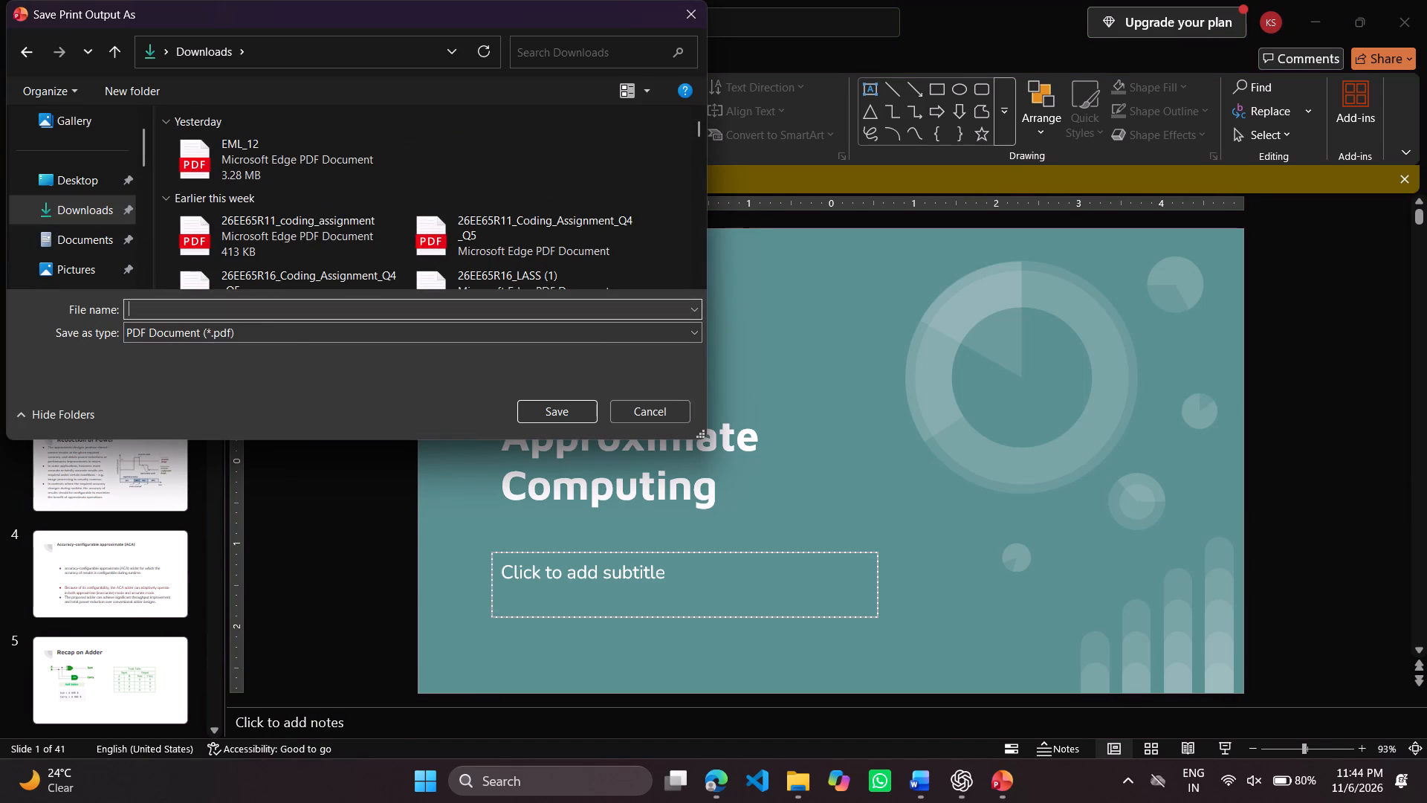
pyautogui.write('EML')
pyautogui.write('_13')
pyautogui.press('Return')
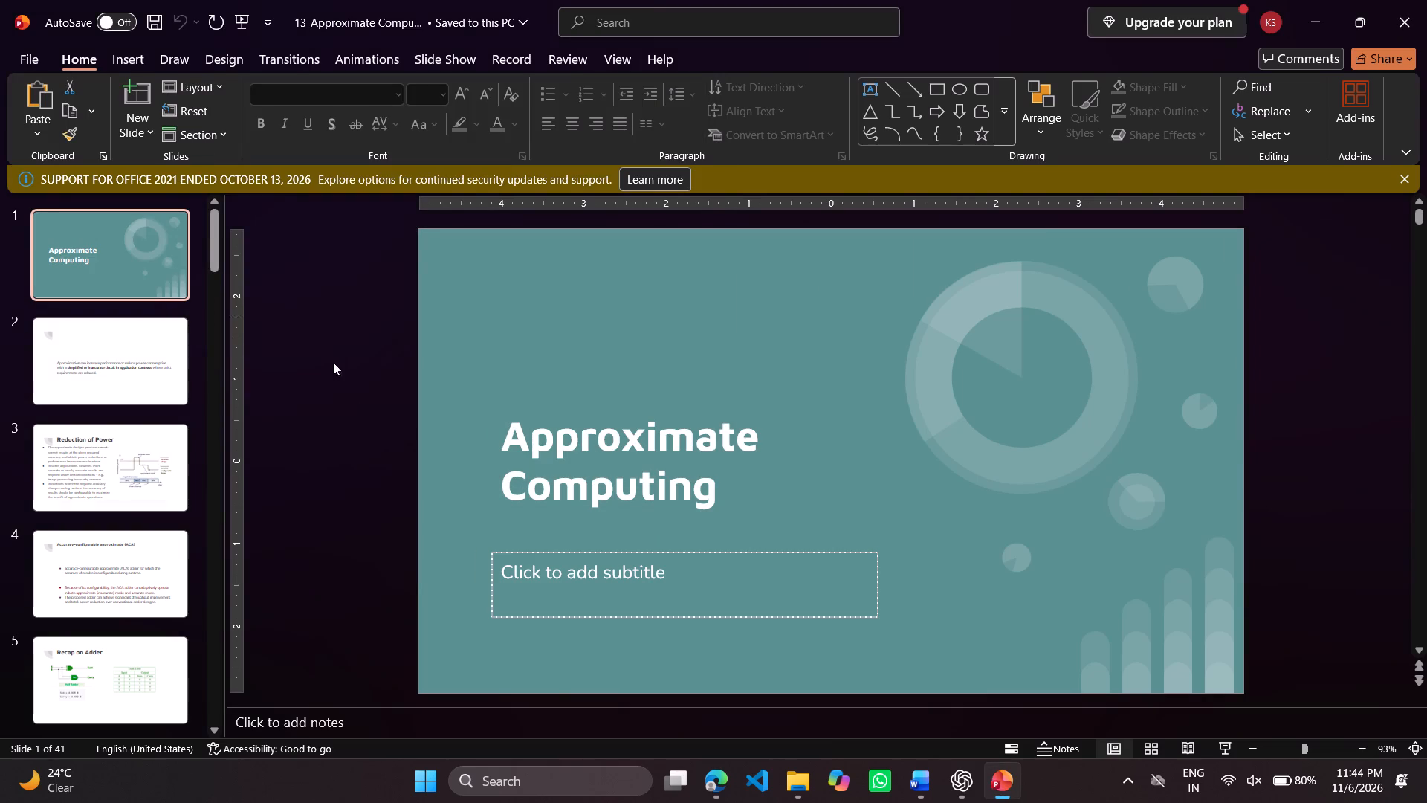
# Skim the whole 13_Approximate Computing deck, from the adder slides through the practice assignment and compressor slides to the final Result slide.
pyautogui.scroll(-1, 525, 514)
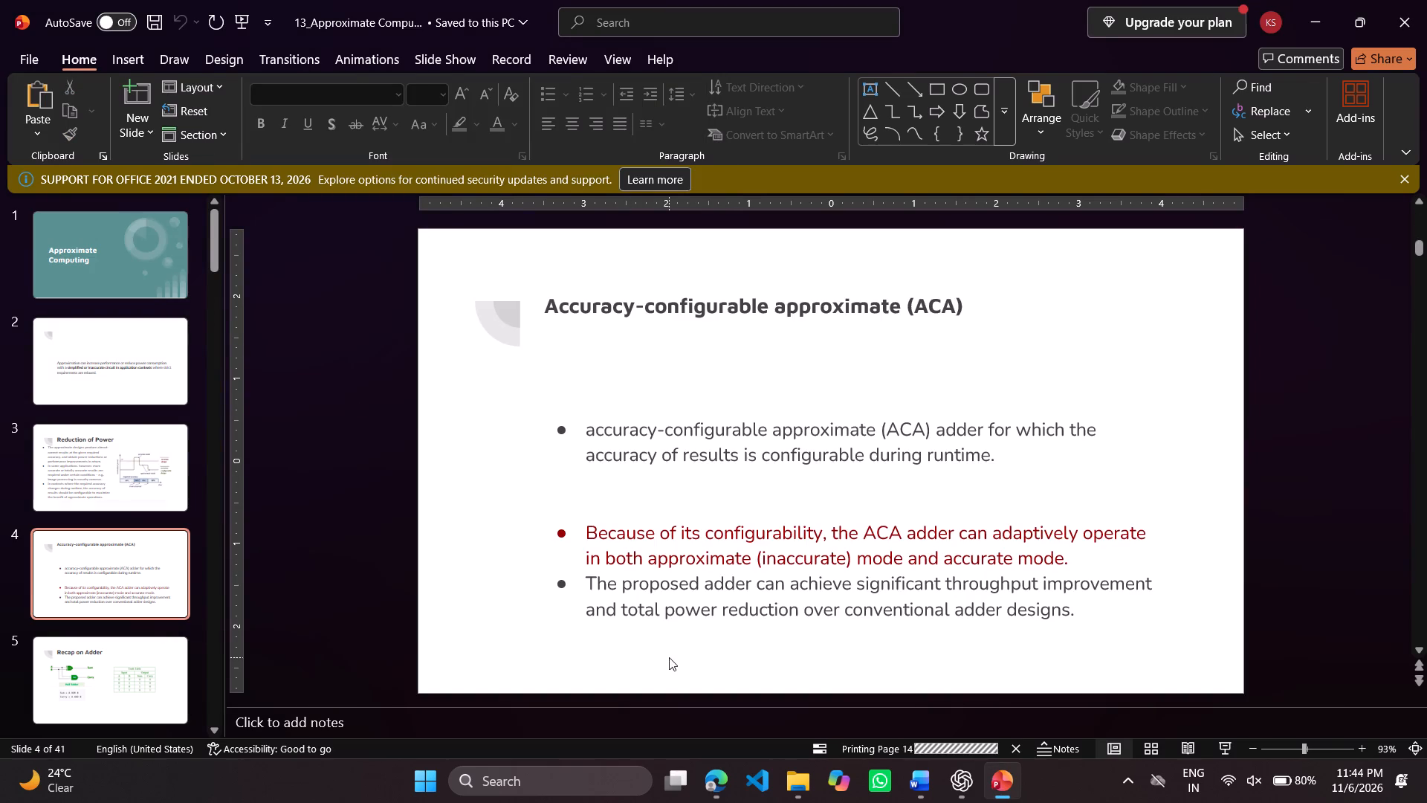
pyautogui.scroll(-2, 686, 631)
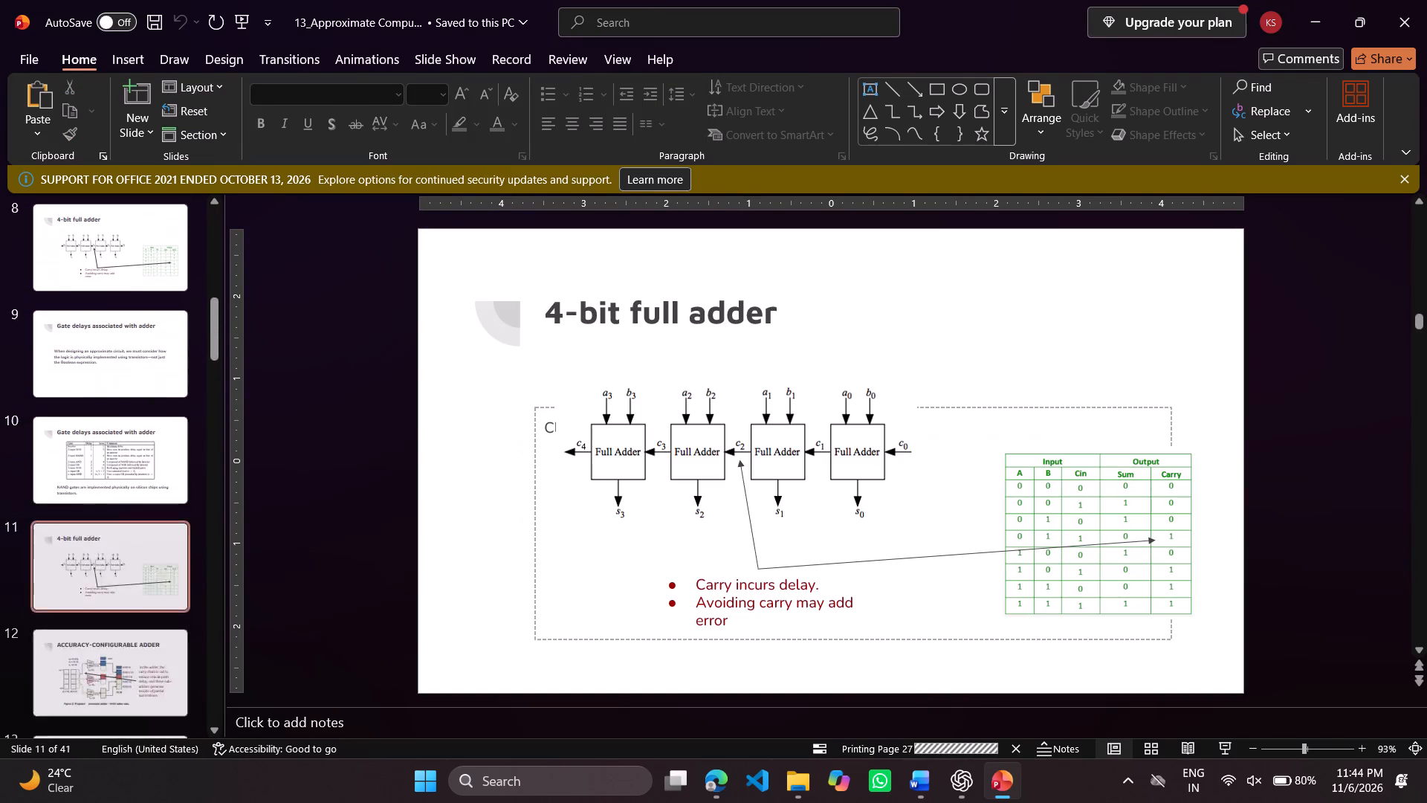
pyautogui.scroll(-1, 686, 631)
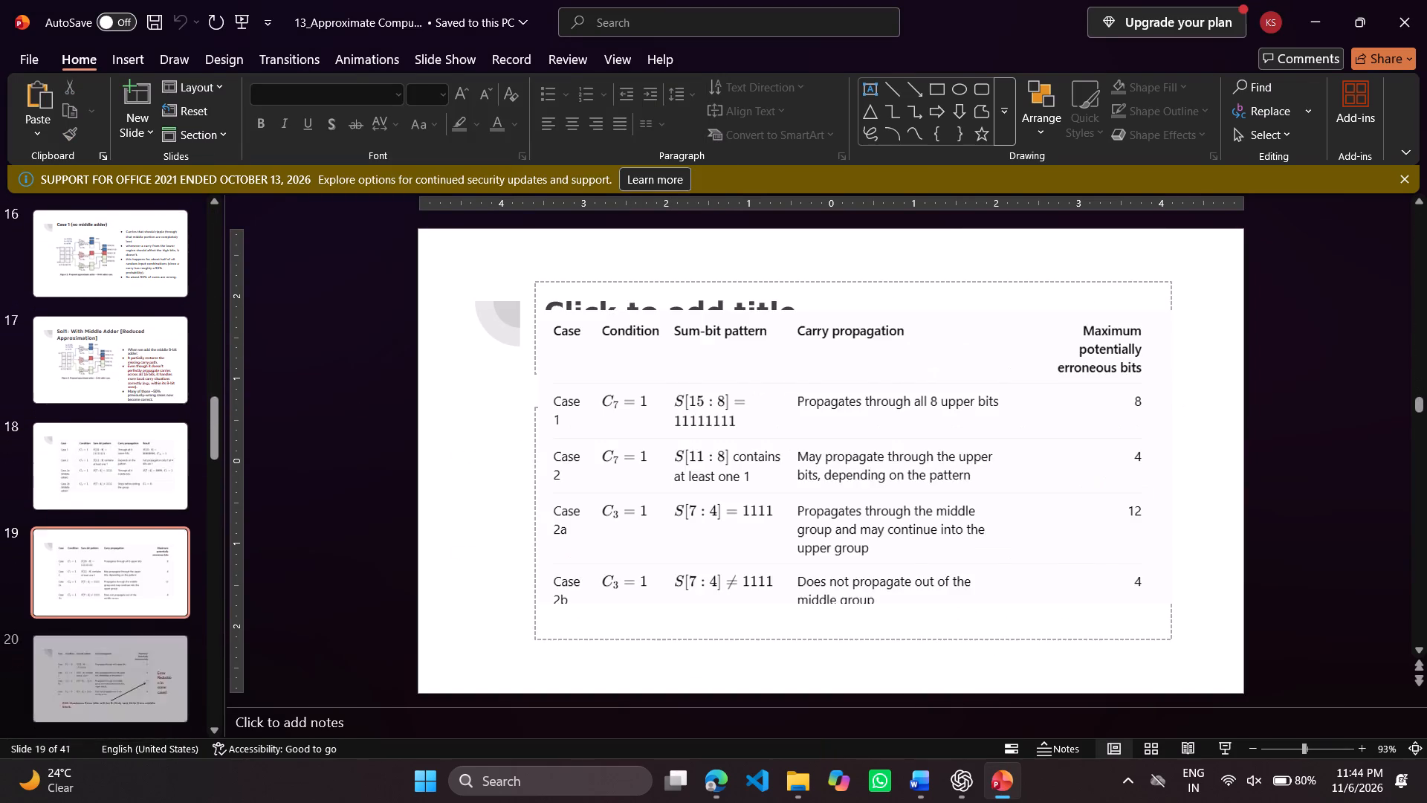
pyautogui.scroll(-3, 686, 631)
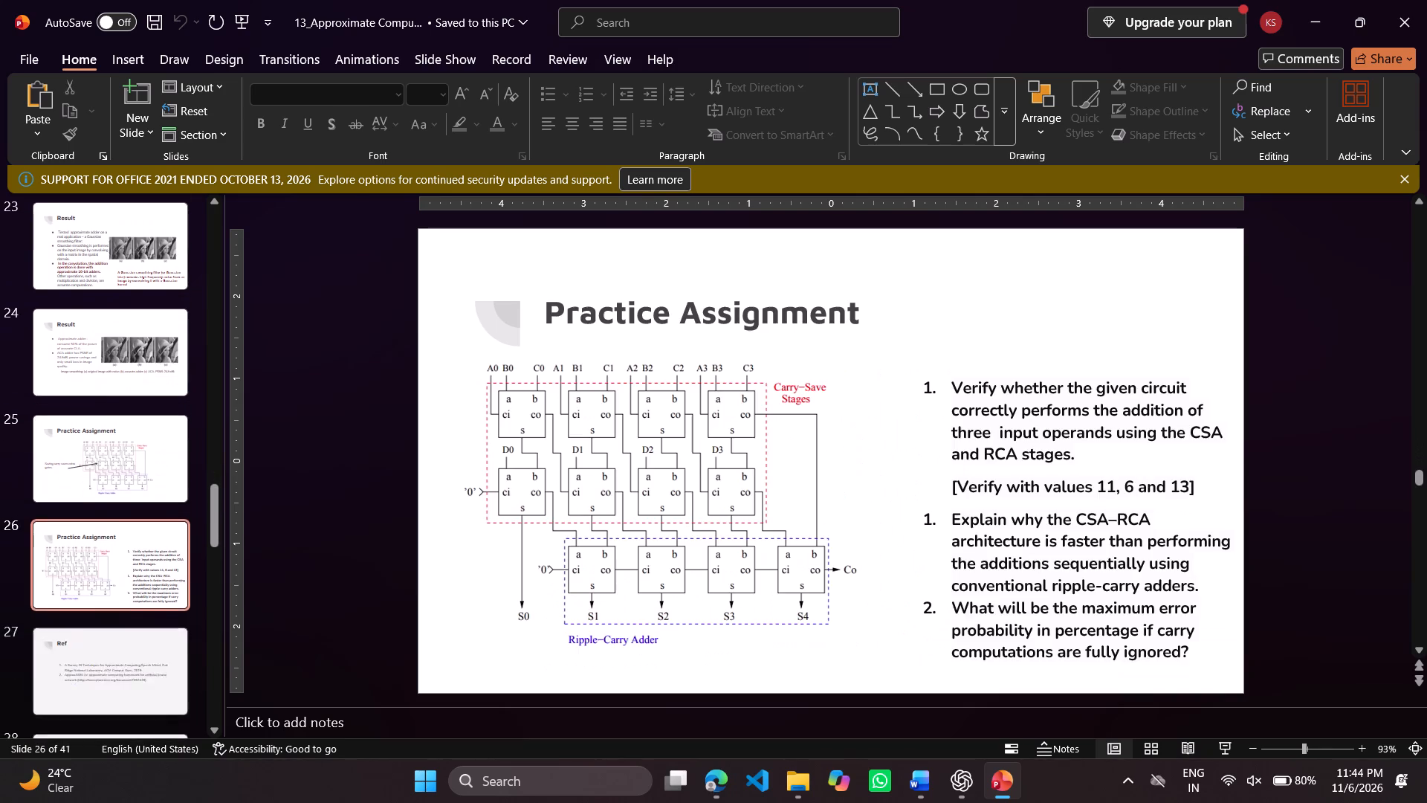
pyautogui.scroll(-2, 686, 631)
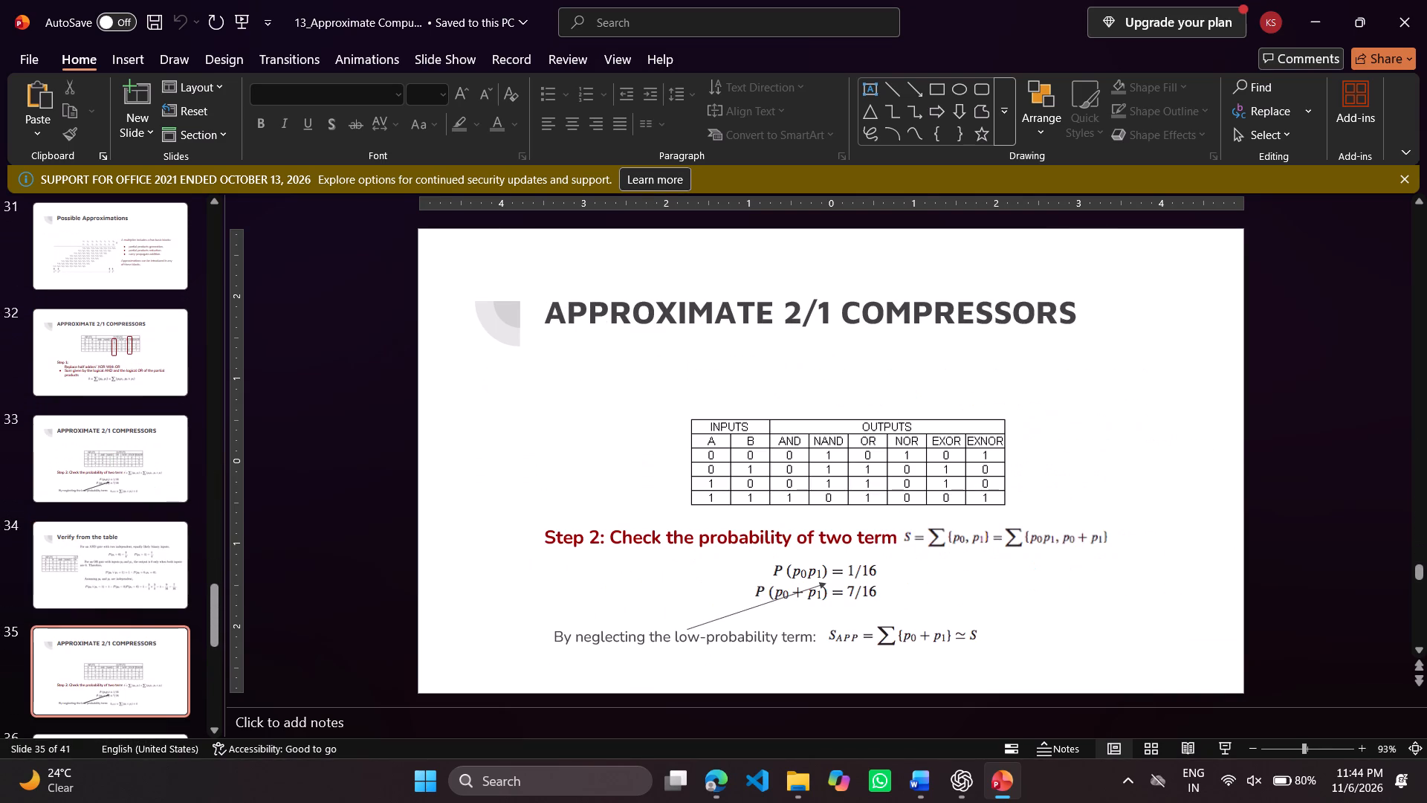
pyautogui.scroll(-3, 686, 631)
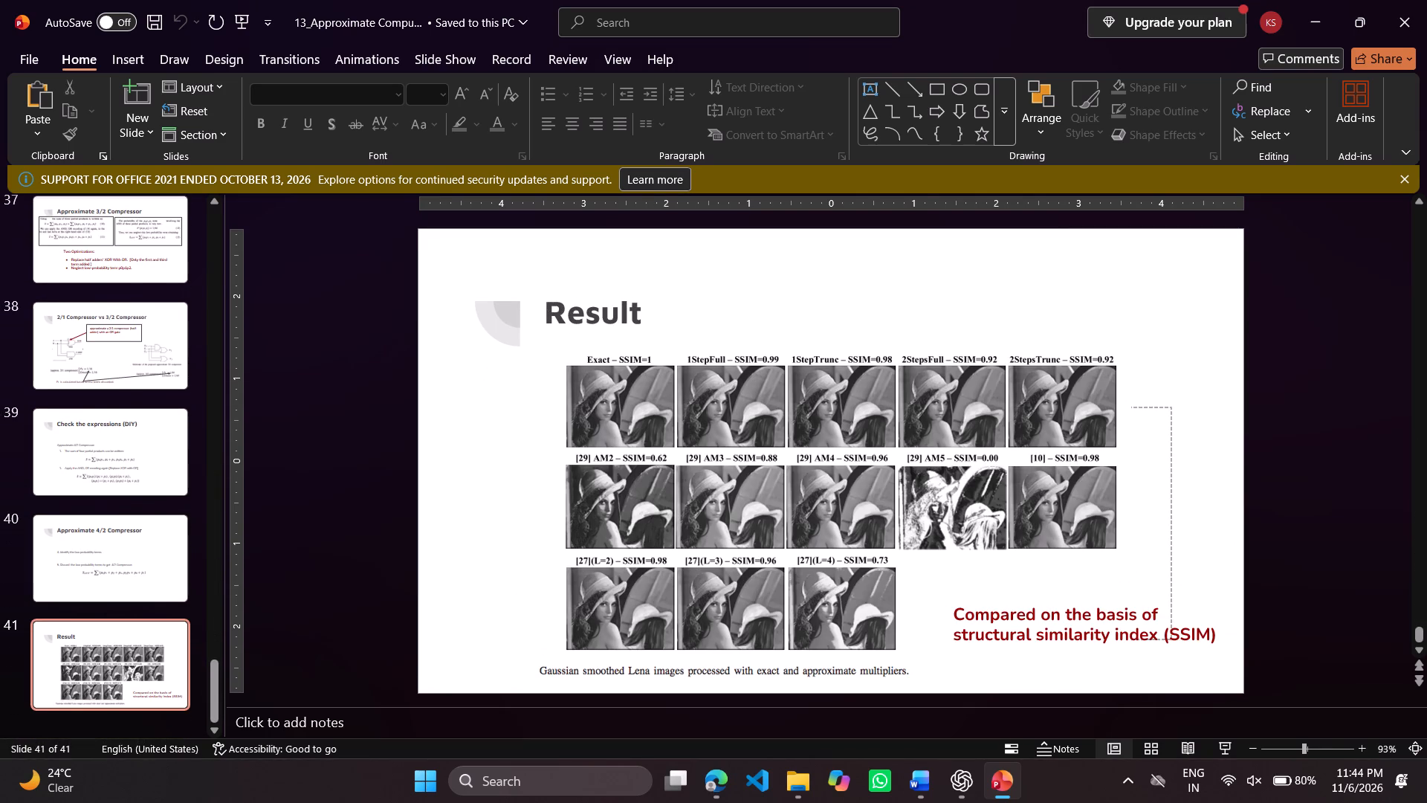
pyautogui.scroll(-2, 686, 631)
pyautogui.scroll(13, 686, 631)
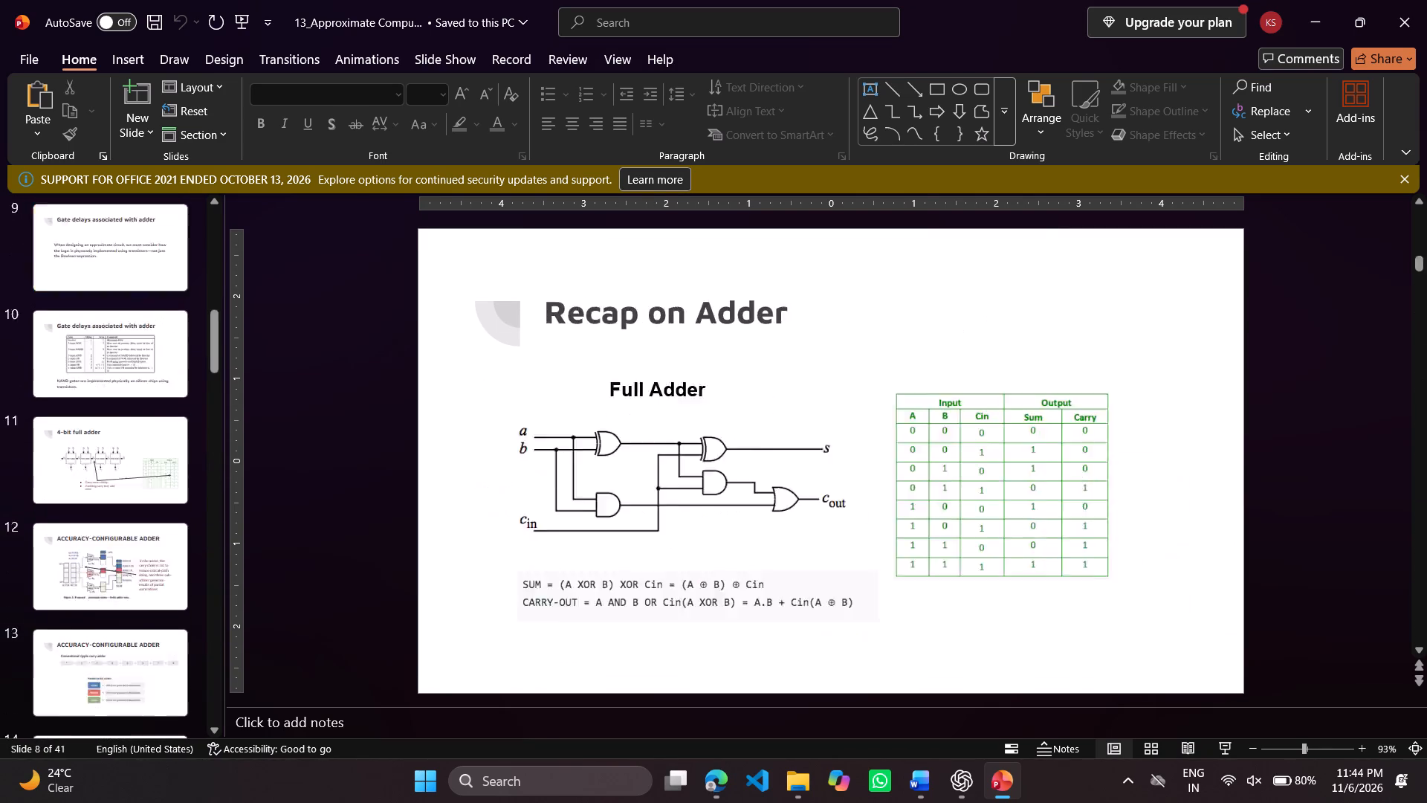
pyautogui.scroll(9, 686, 631)
pyautogui.scroll(-13, 686, 631)
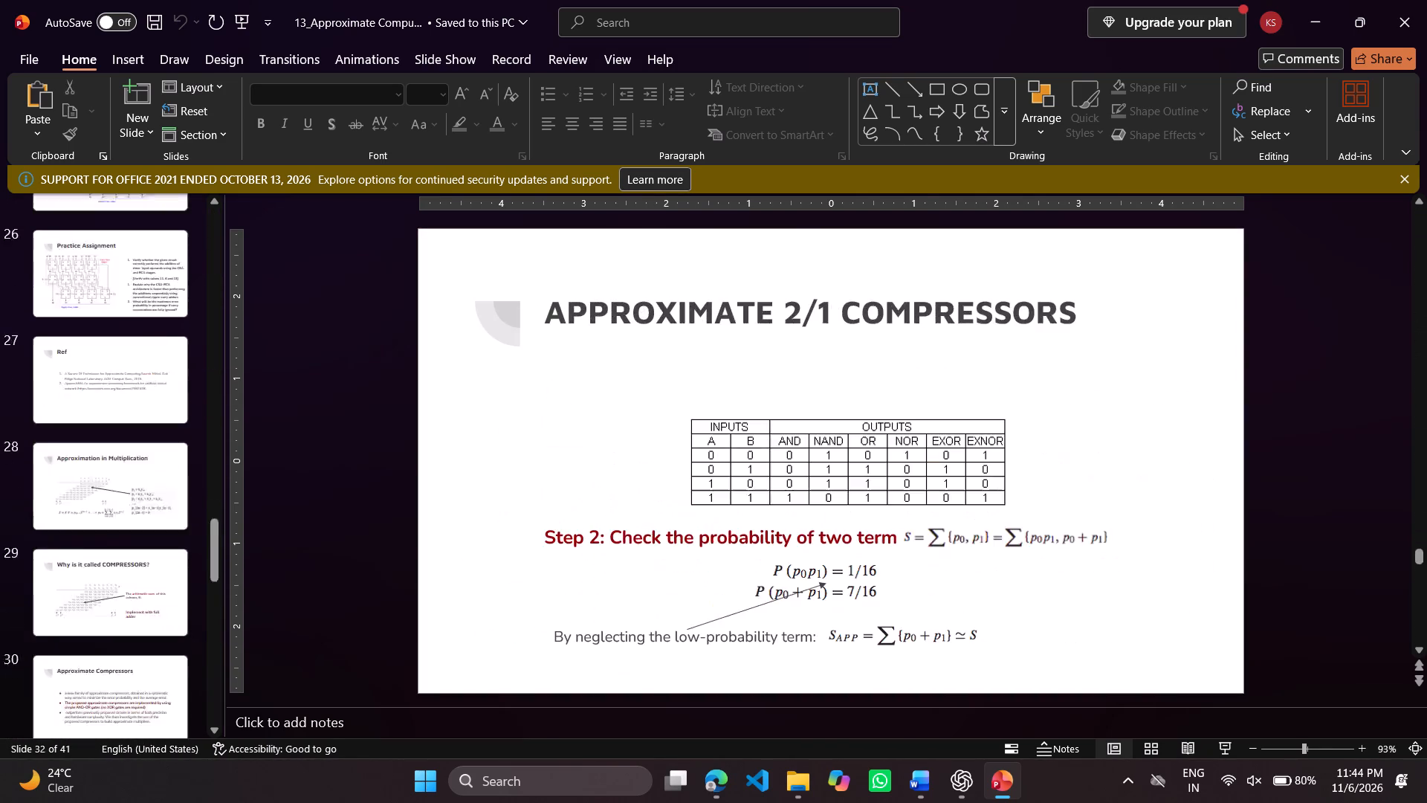
pyautogui.scroll(-14, 686, 631)
pyautogui.scroll(6, 686, 631)
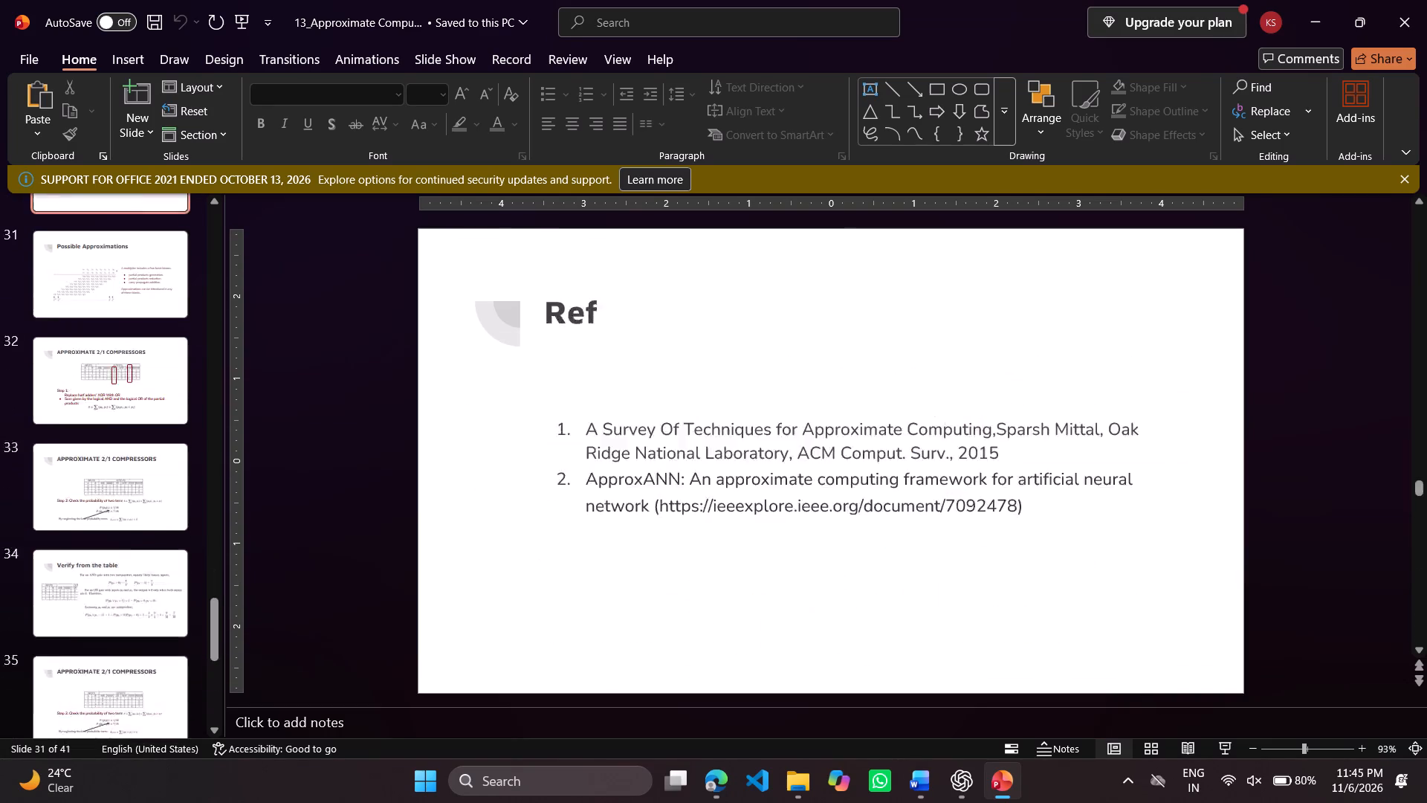
pyautogui.scroll(11, 686, 631)
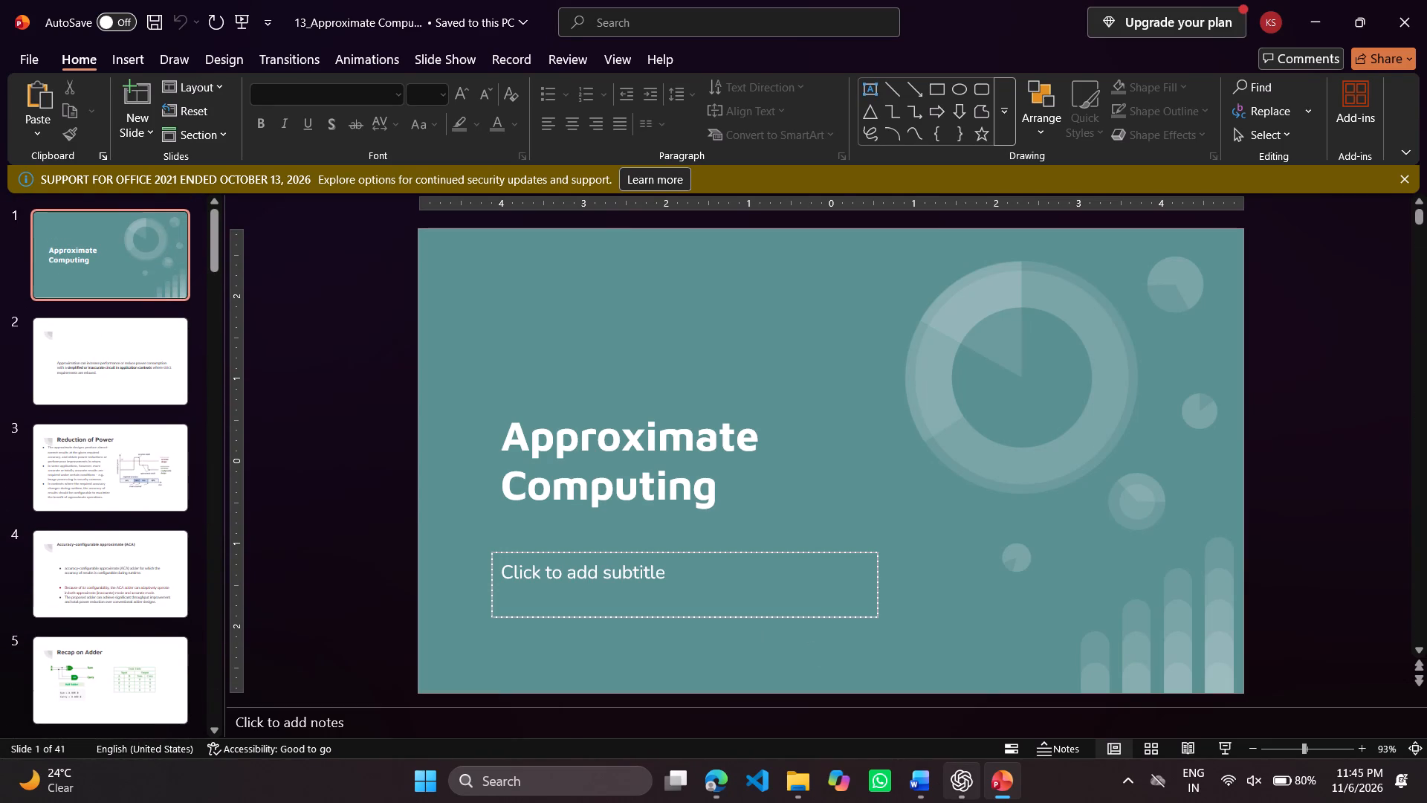
# Switch to File Explorer and open 14_LLMonEdge from the ClassSlides folder in PowerPoint.
pyautogui.click(779, 776)
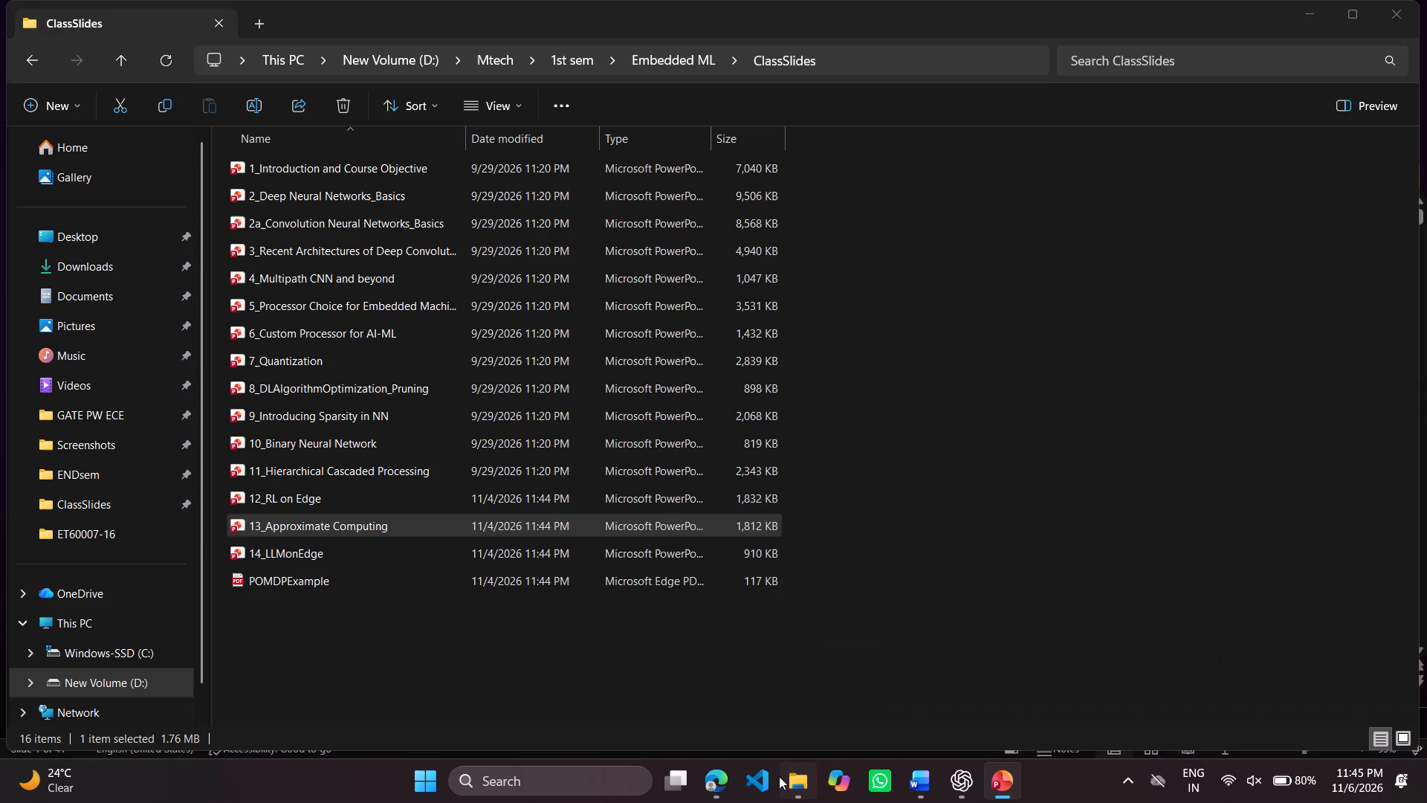
pyautogui.doubleClick(655, 558)
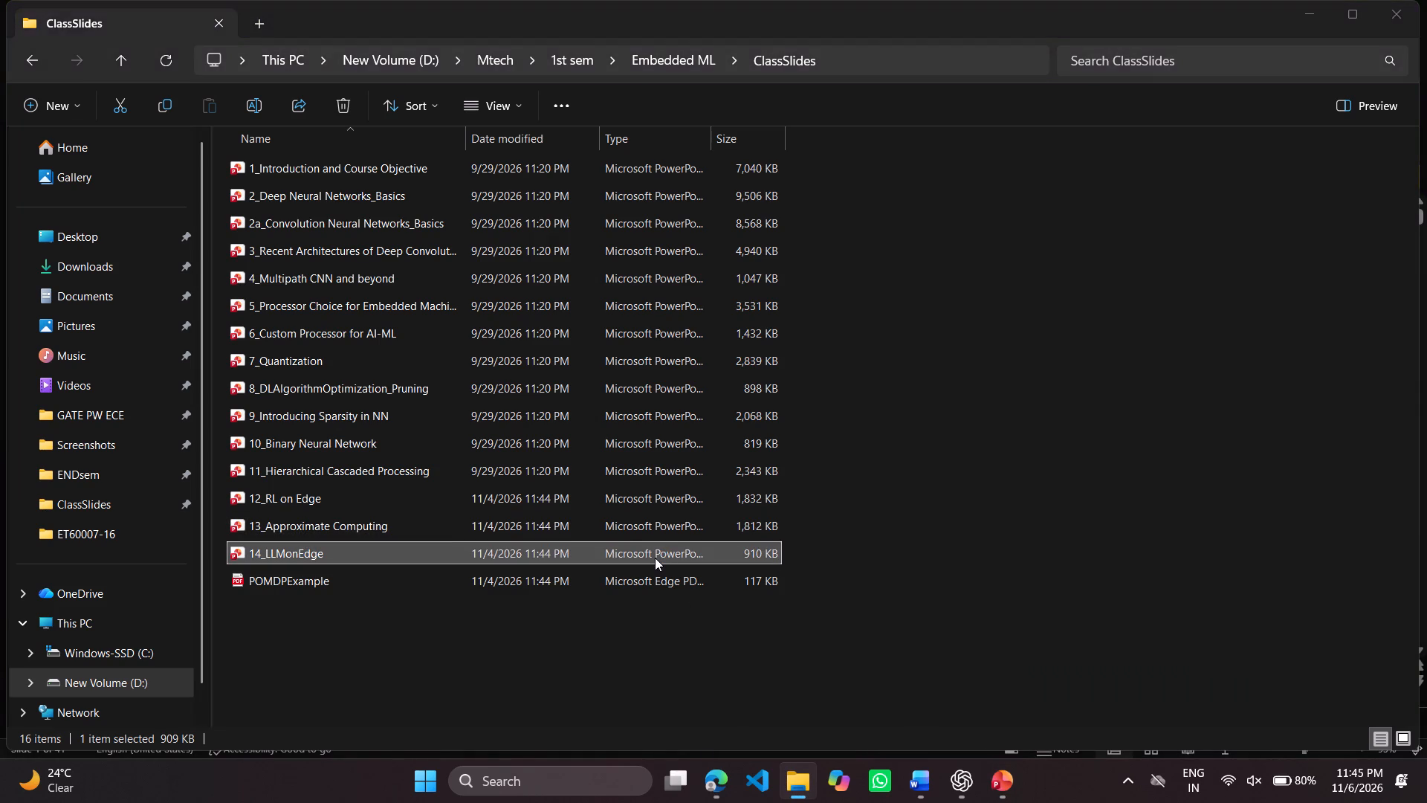
pyautogui.scroll(-2, 699, 503)
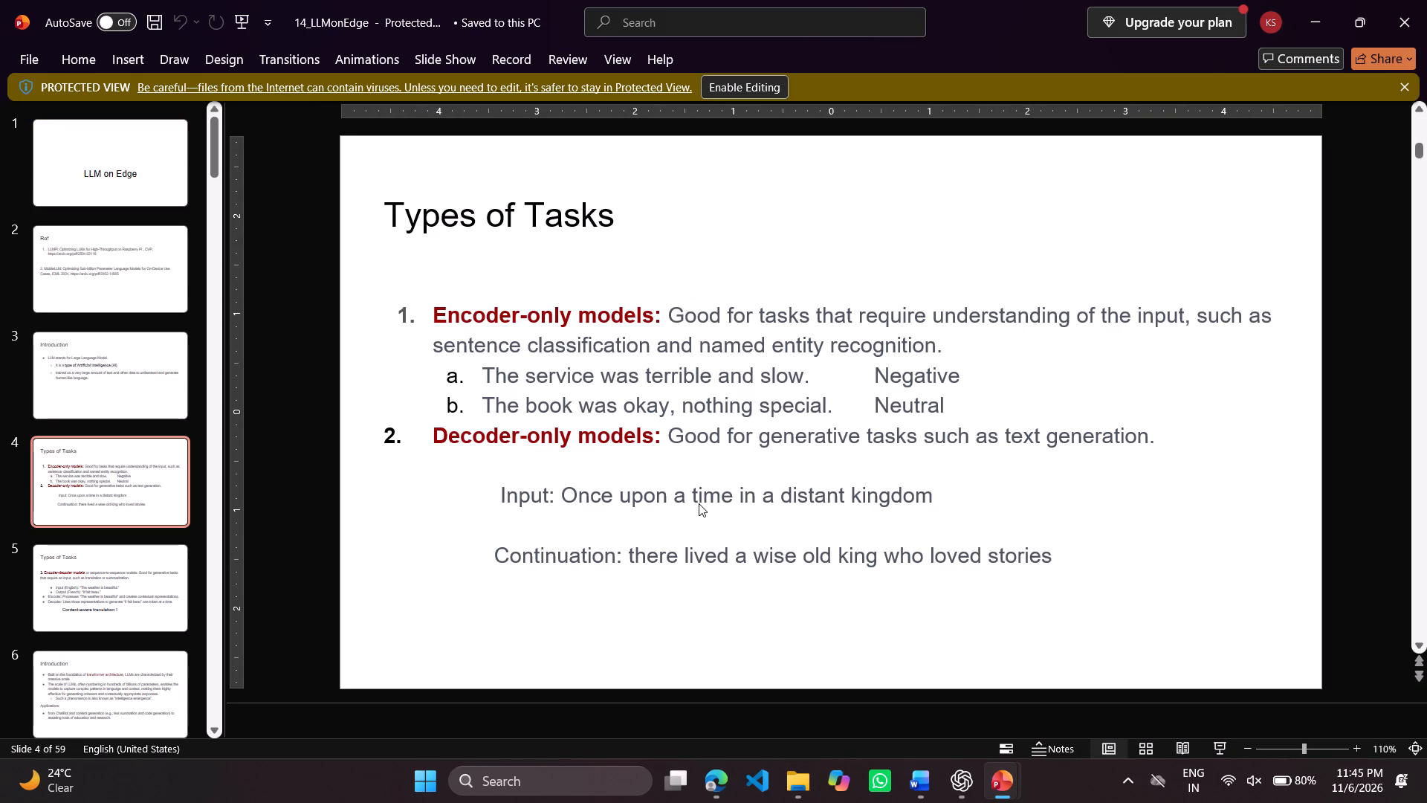
pyautogui.scroll(-5, 699, 503)
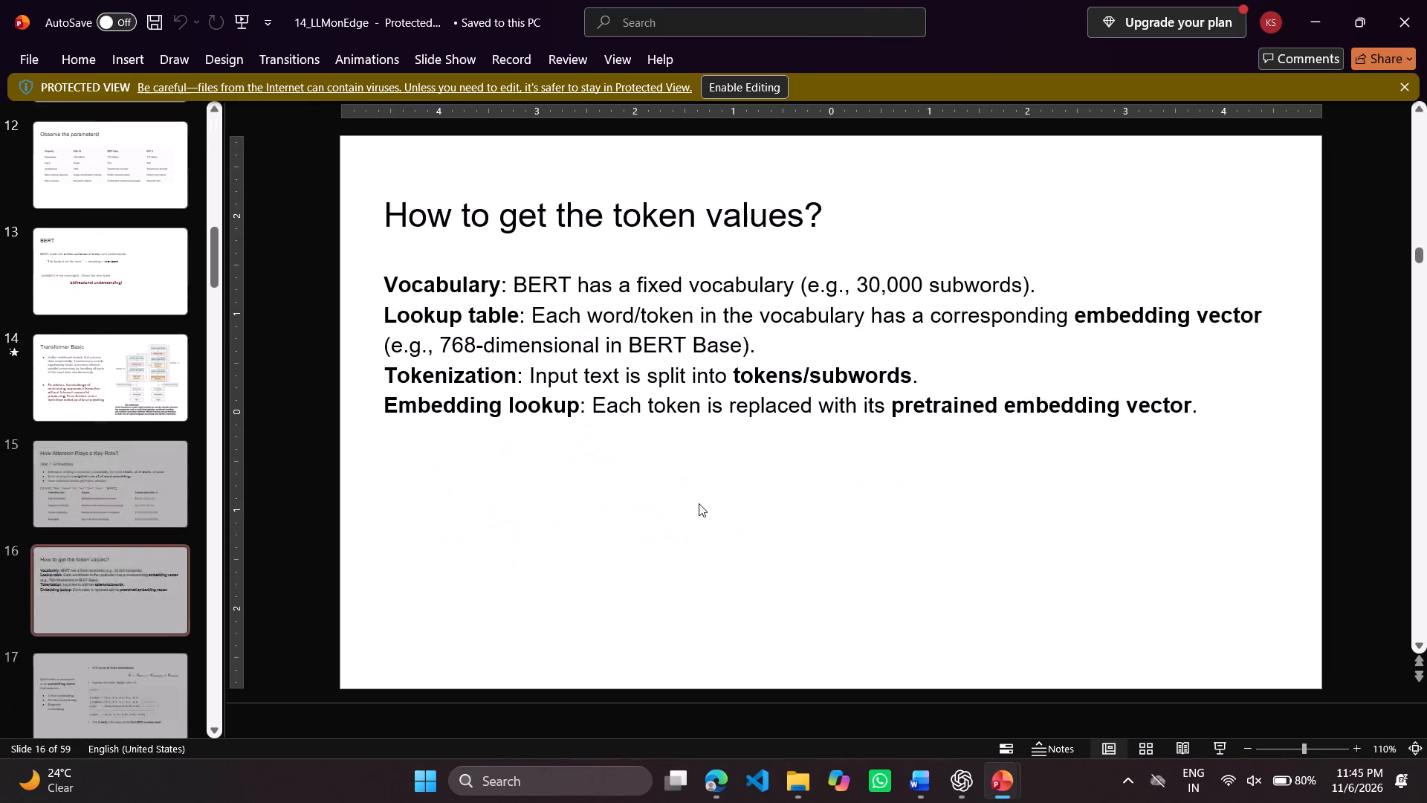
pyautogui.scroll(-4, 699, 503)
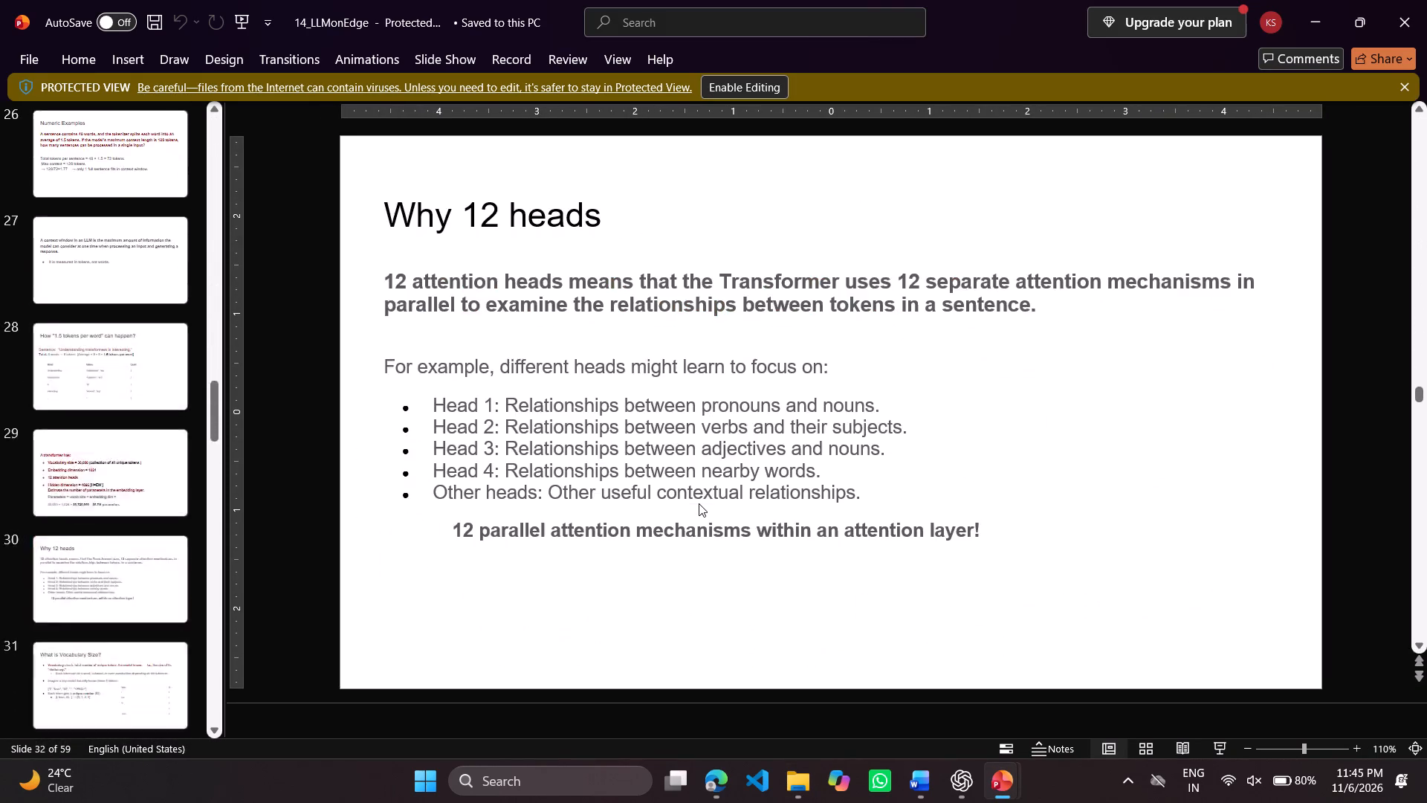
pyautogui.scroll(-10, 699, 503)
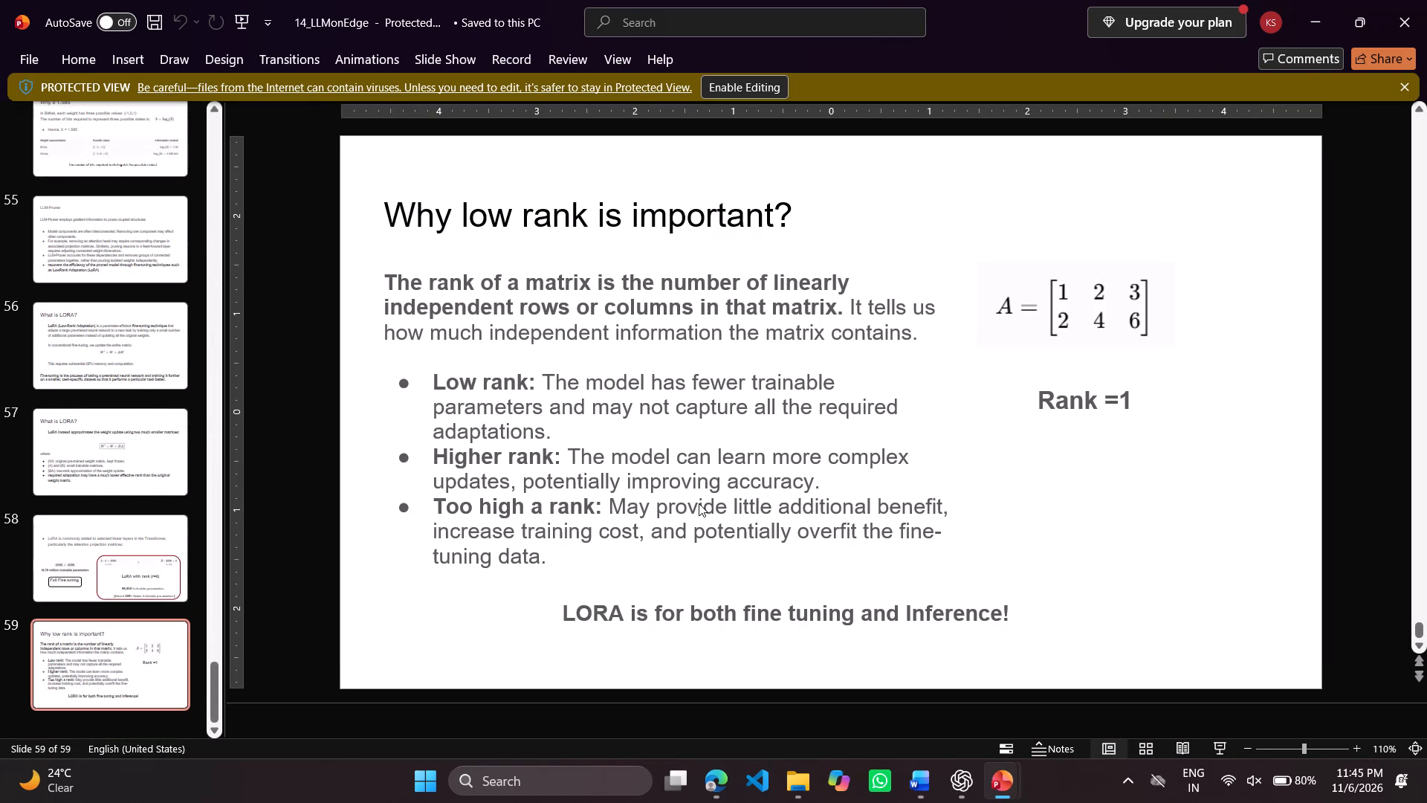
pyautogui.scroll(1, 699, 503)
pyautogui.scroll(-1, 699, 503)
pyautogui.scroll(7, 699, 503)
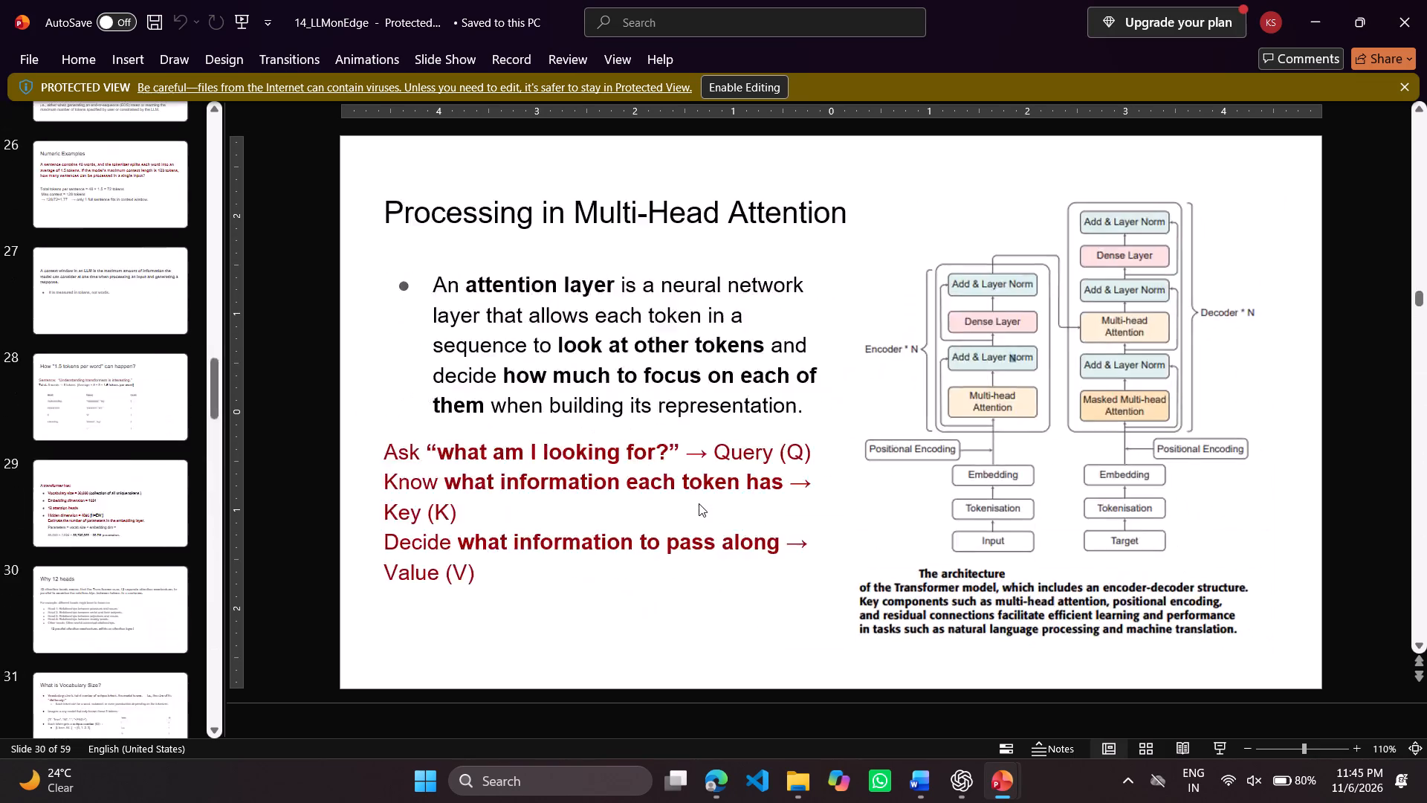
pyautogui.scroll(4, 699, 503)
pyautogui.scroll(-1, 699, 503)
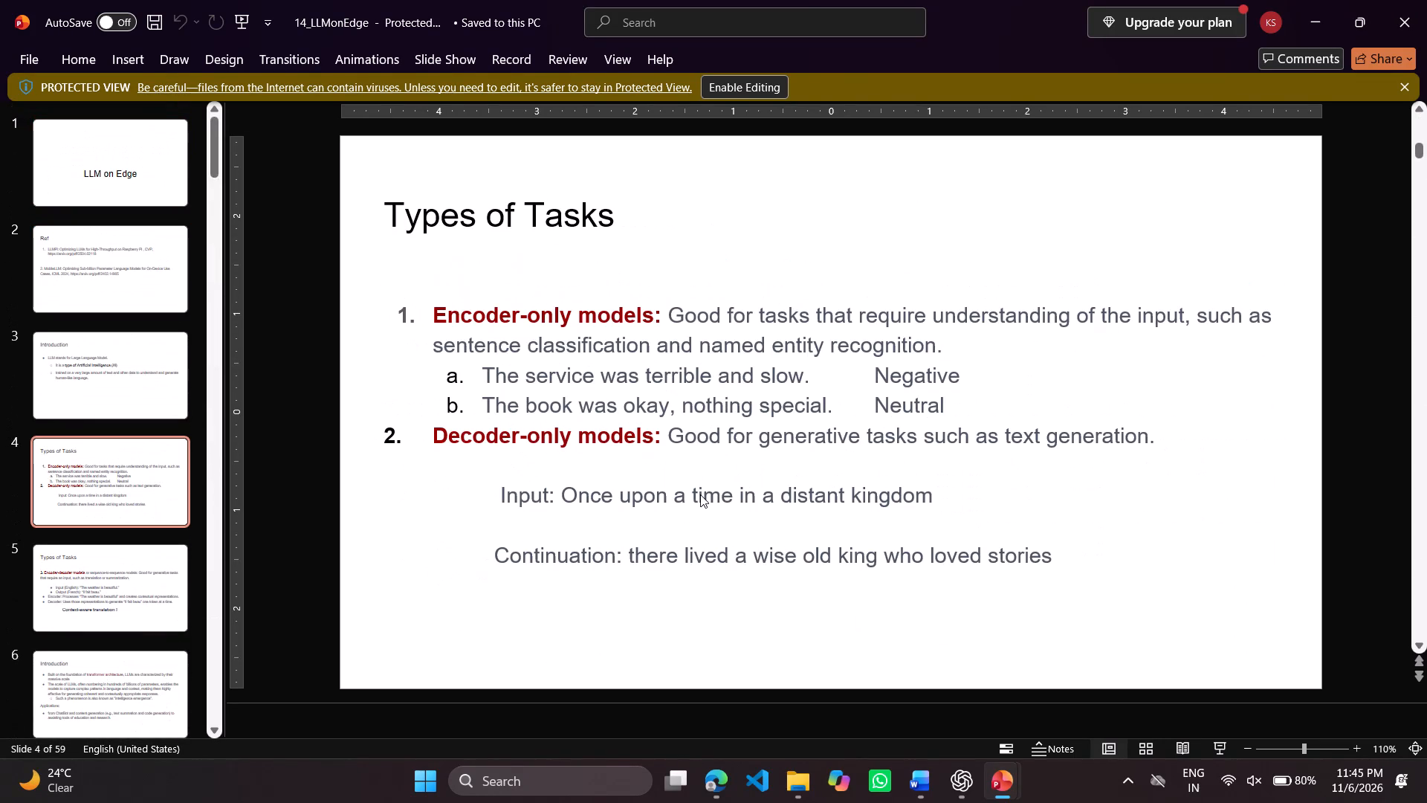
pyautogui.scroll(-2, 700, 494)
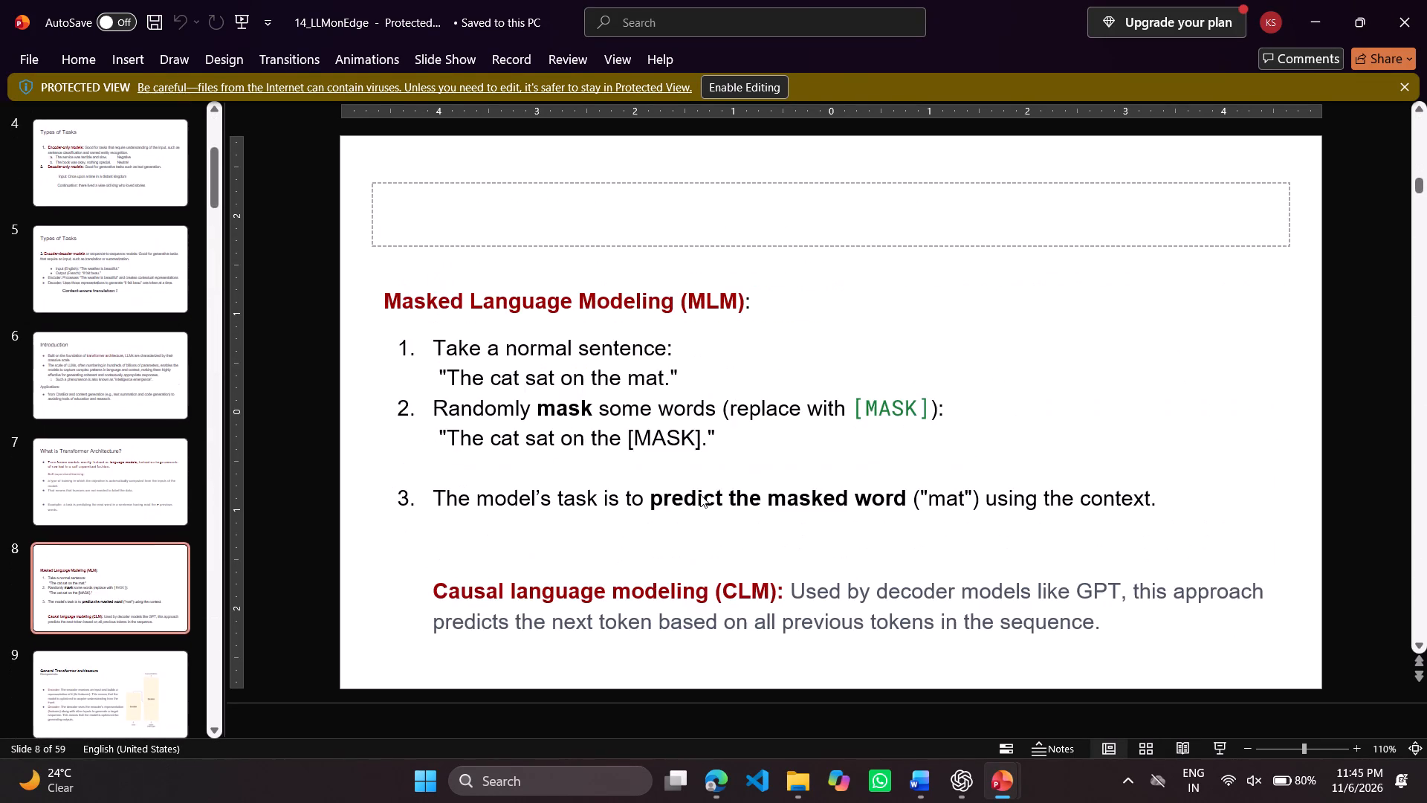
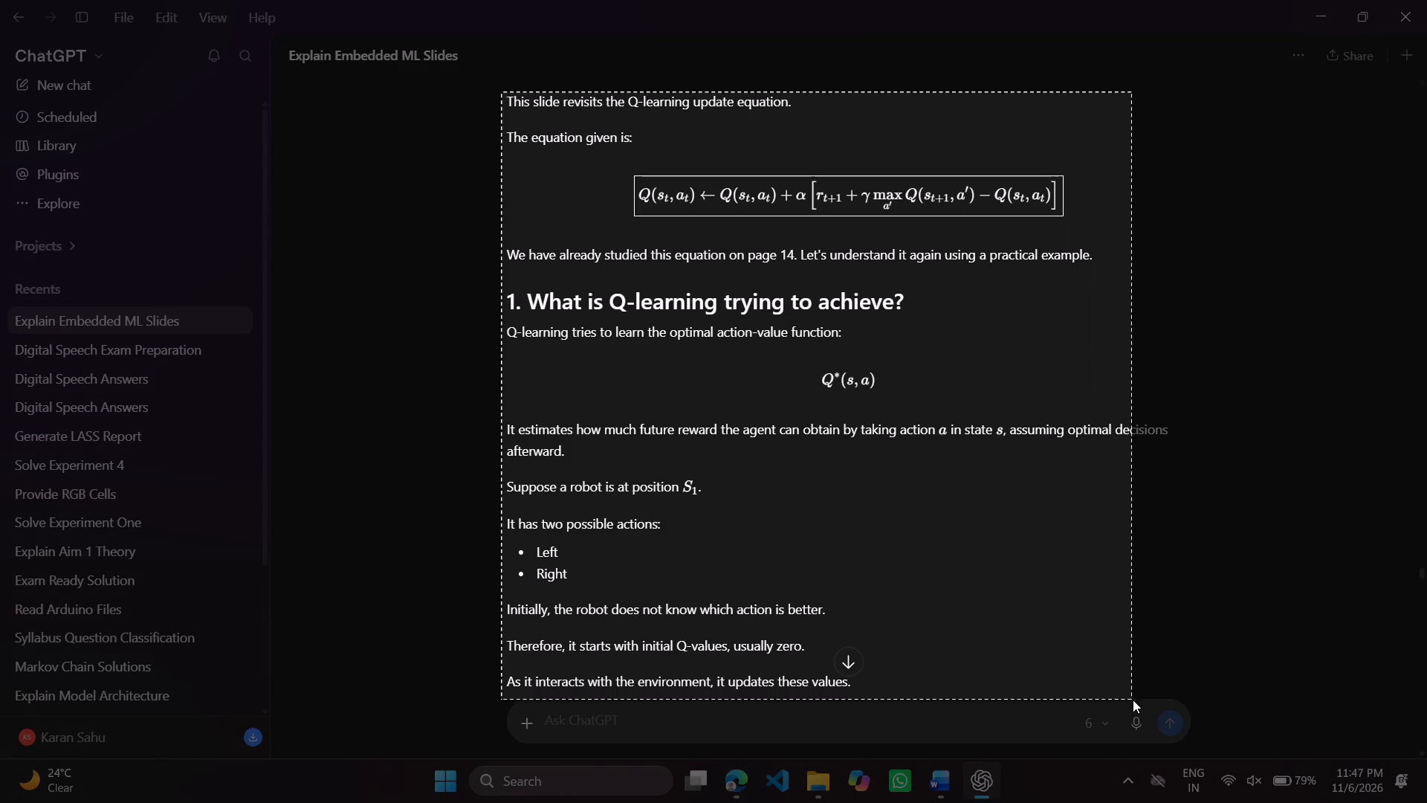
pyautogui.moveTo(1133, 700); pyautogui.dragTo(1201, 691)
pyautogui.click(929, 771)
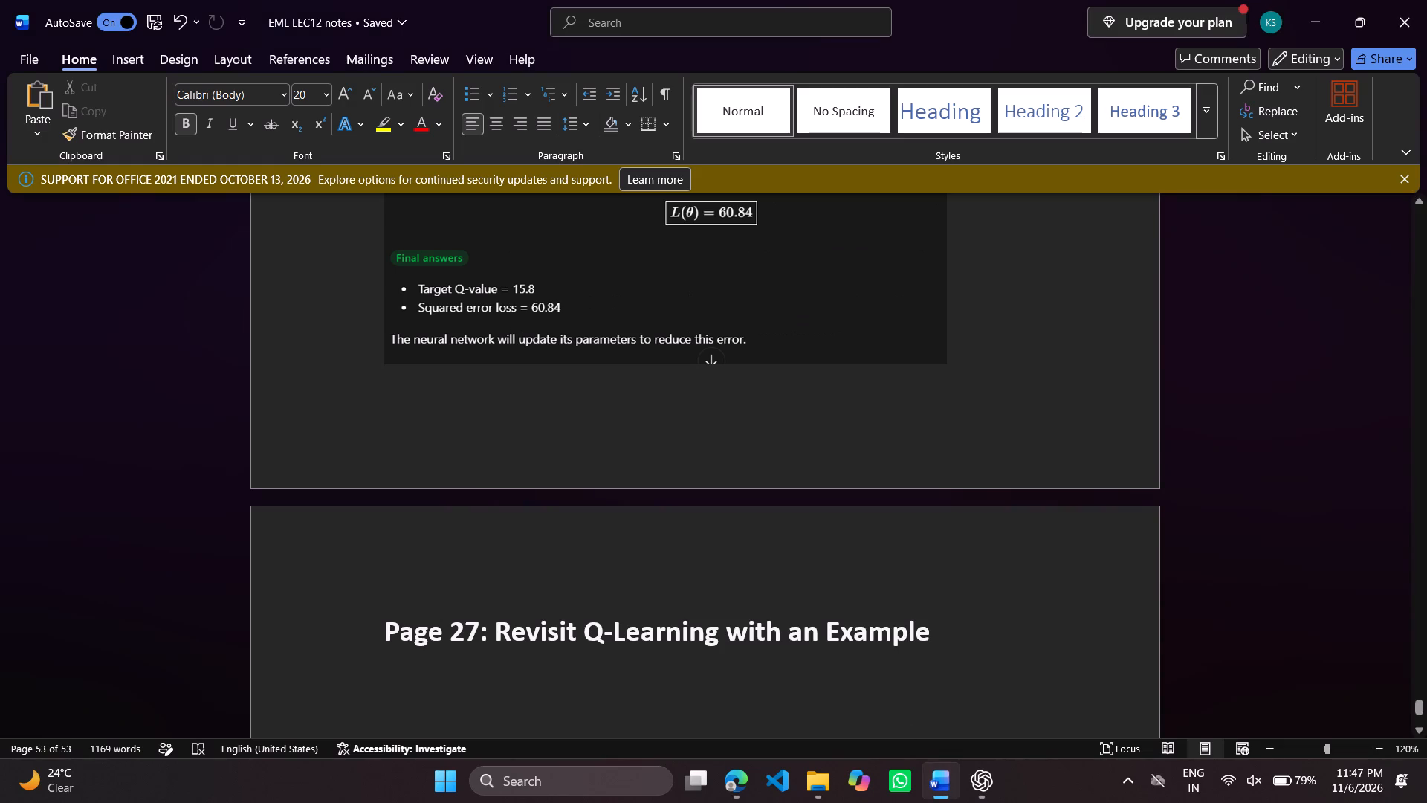
pyautogui.hotkey('ctrl', 'v')
# Shrink the pasted Q-learning picture in height and width so it fits under the Page 27 heading within the page.
pyautogui.click(837, 619)
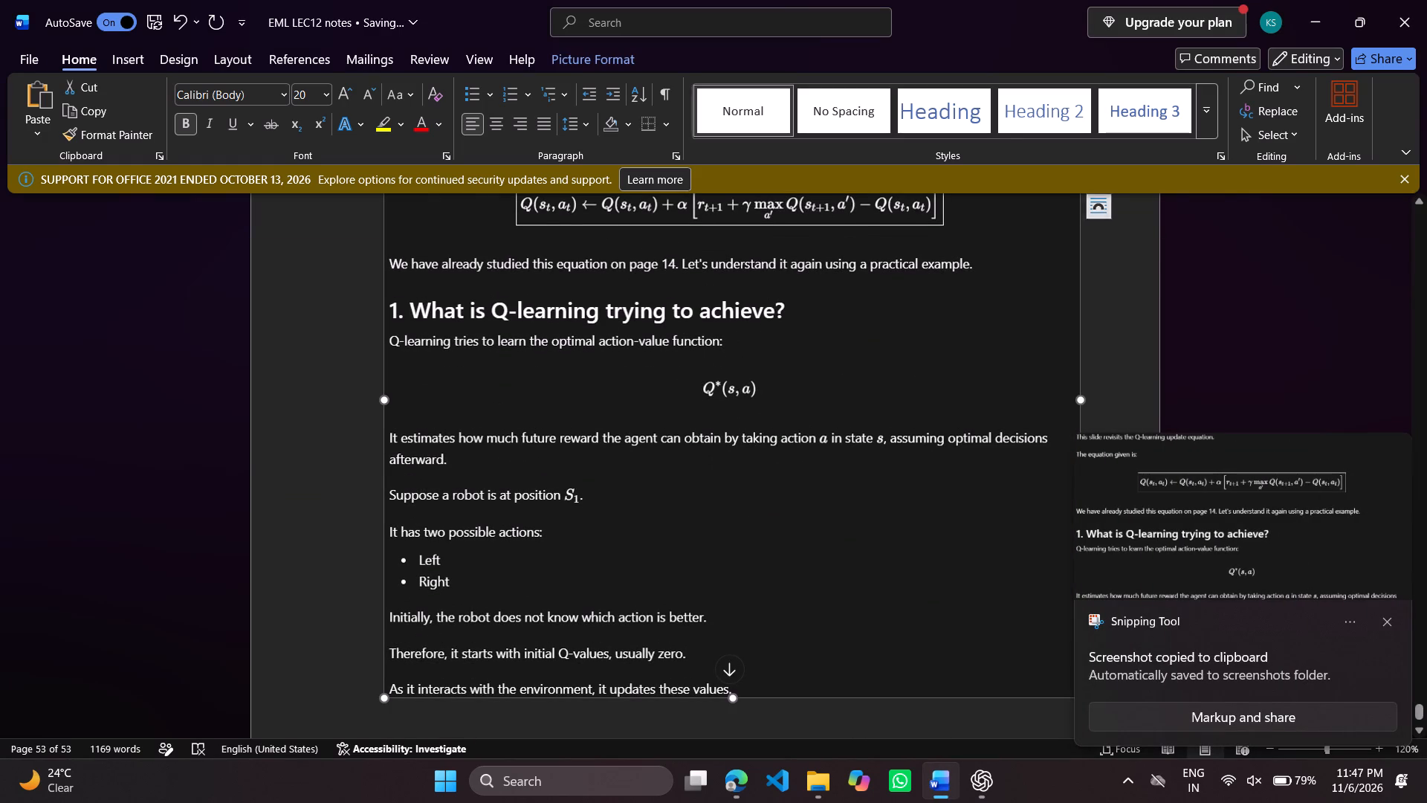
pyautogui.moveTo(729, 700); pyautogui.dragTo(787, 524)
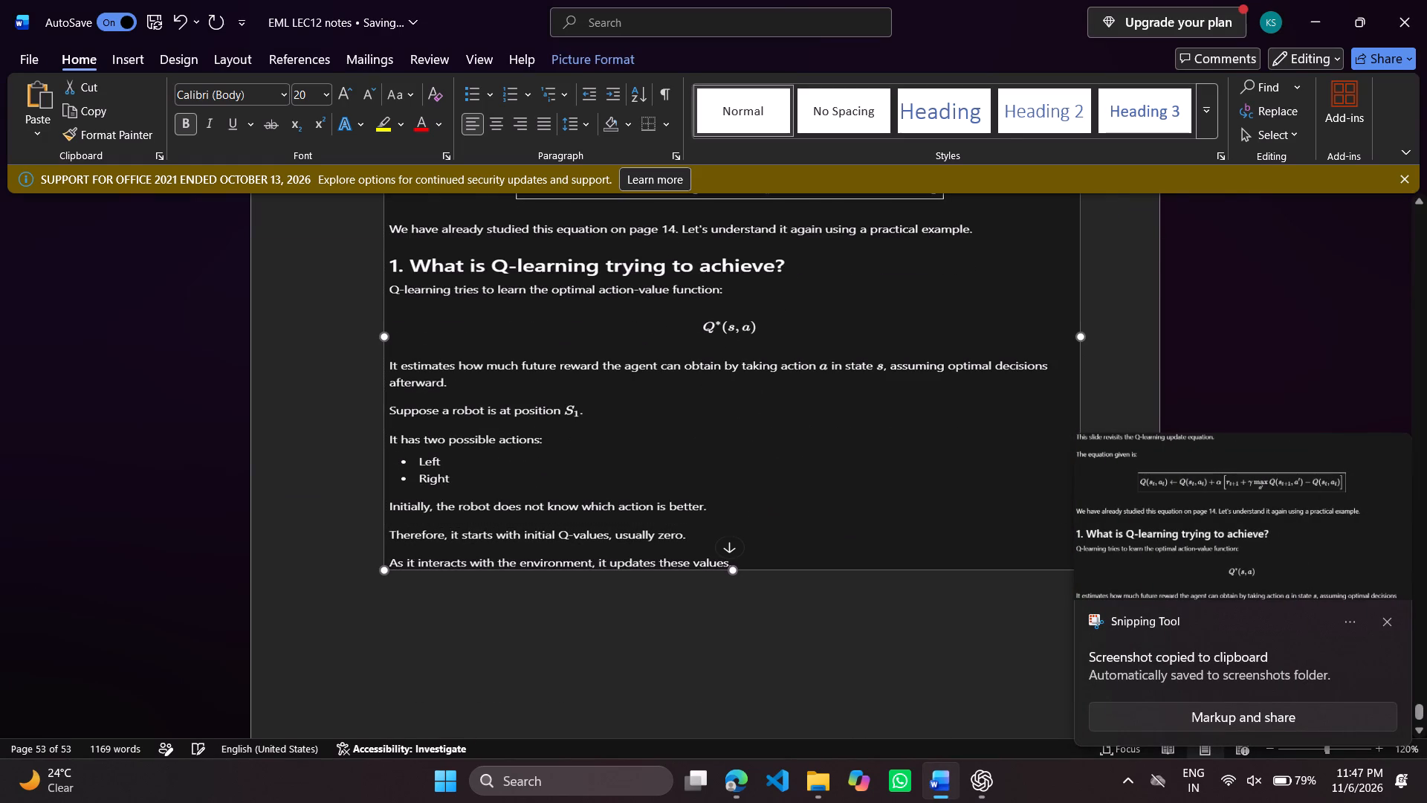
pyautogui.moveTo(1081, 334); pyautogui.dragTo(983, 355)
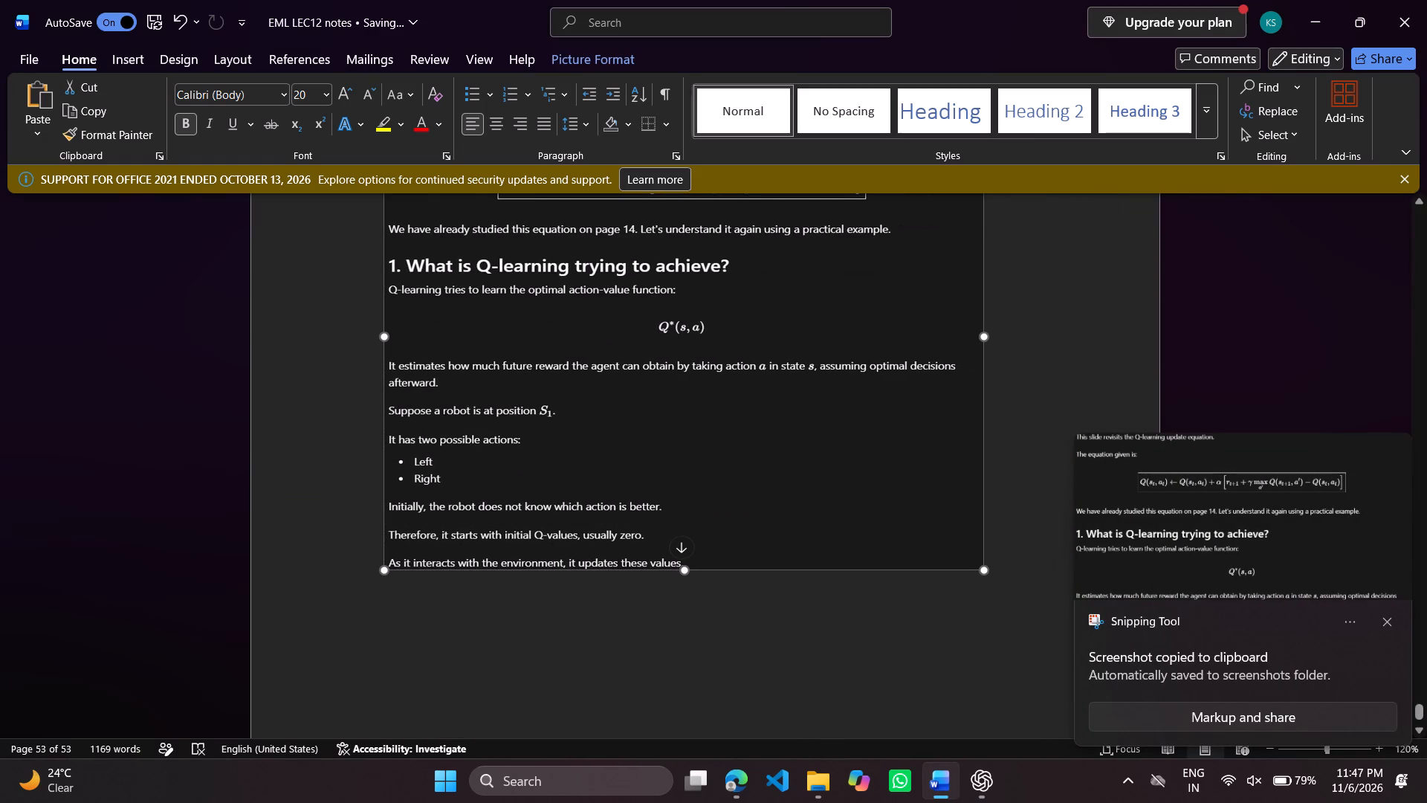
pyautogui.moveTo(983, 355); pyautogui.dragTo(983, 354)
pyautogui.click(999, 454)
pyautogui.scroll(1, 999, 454)
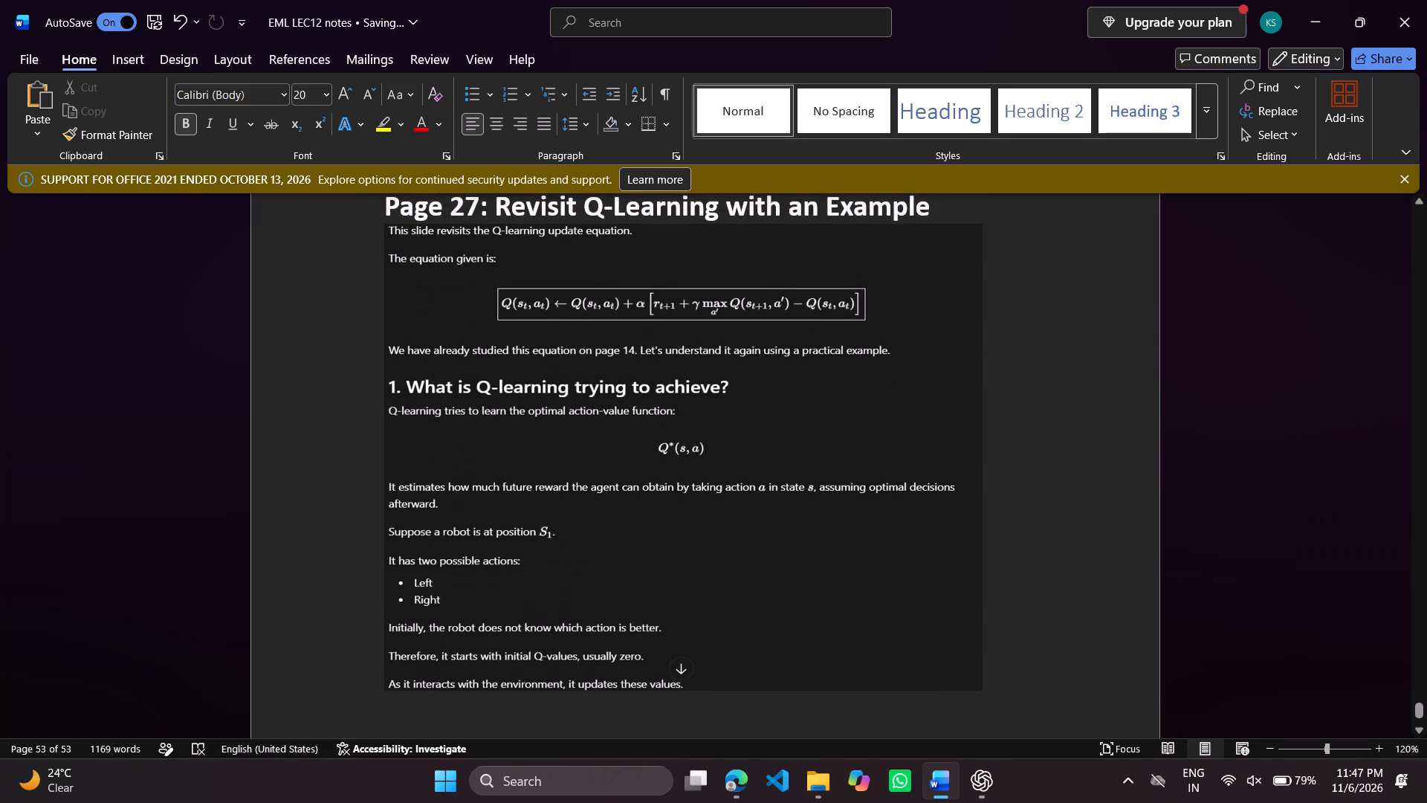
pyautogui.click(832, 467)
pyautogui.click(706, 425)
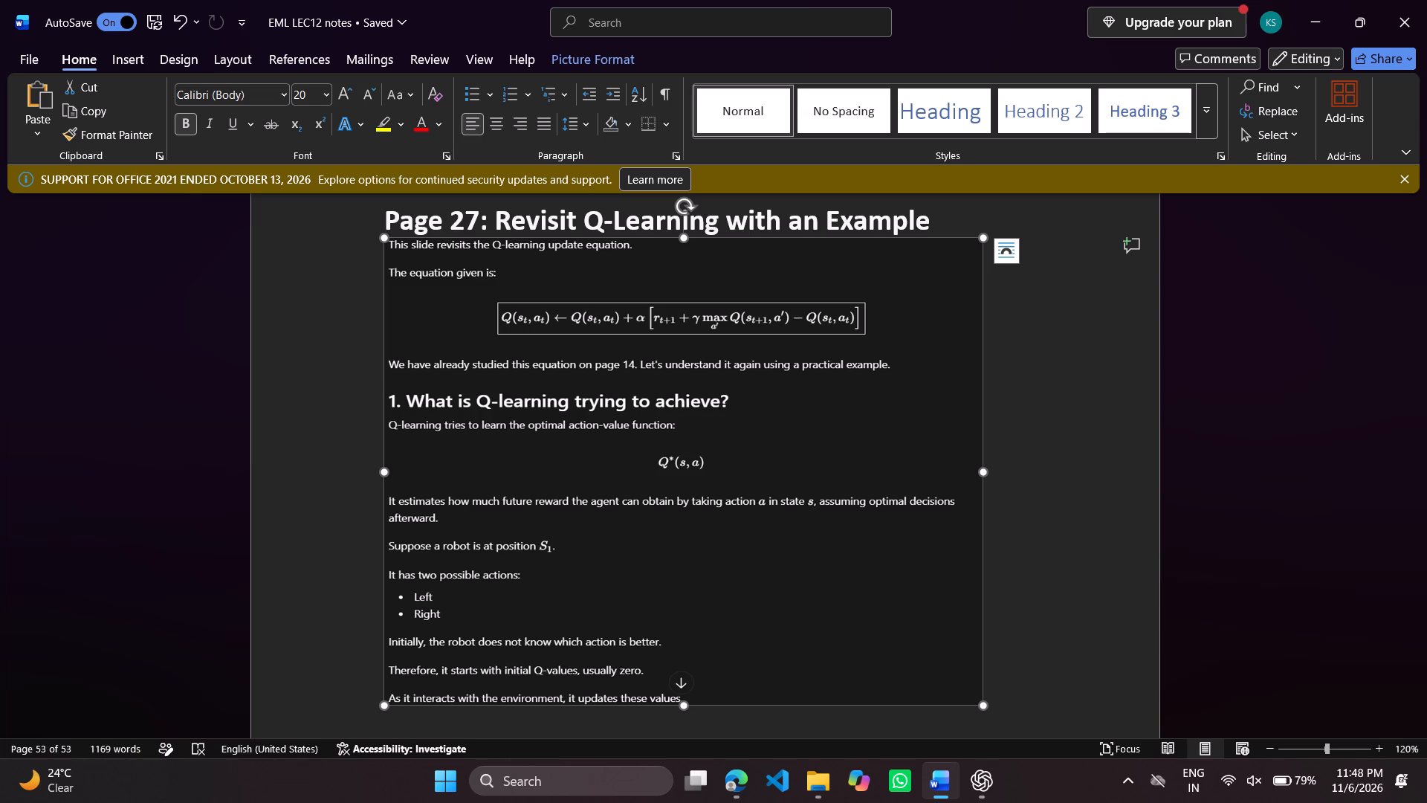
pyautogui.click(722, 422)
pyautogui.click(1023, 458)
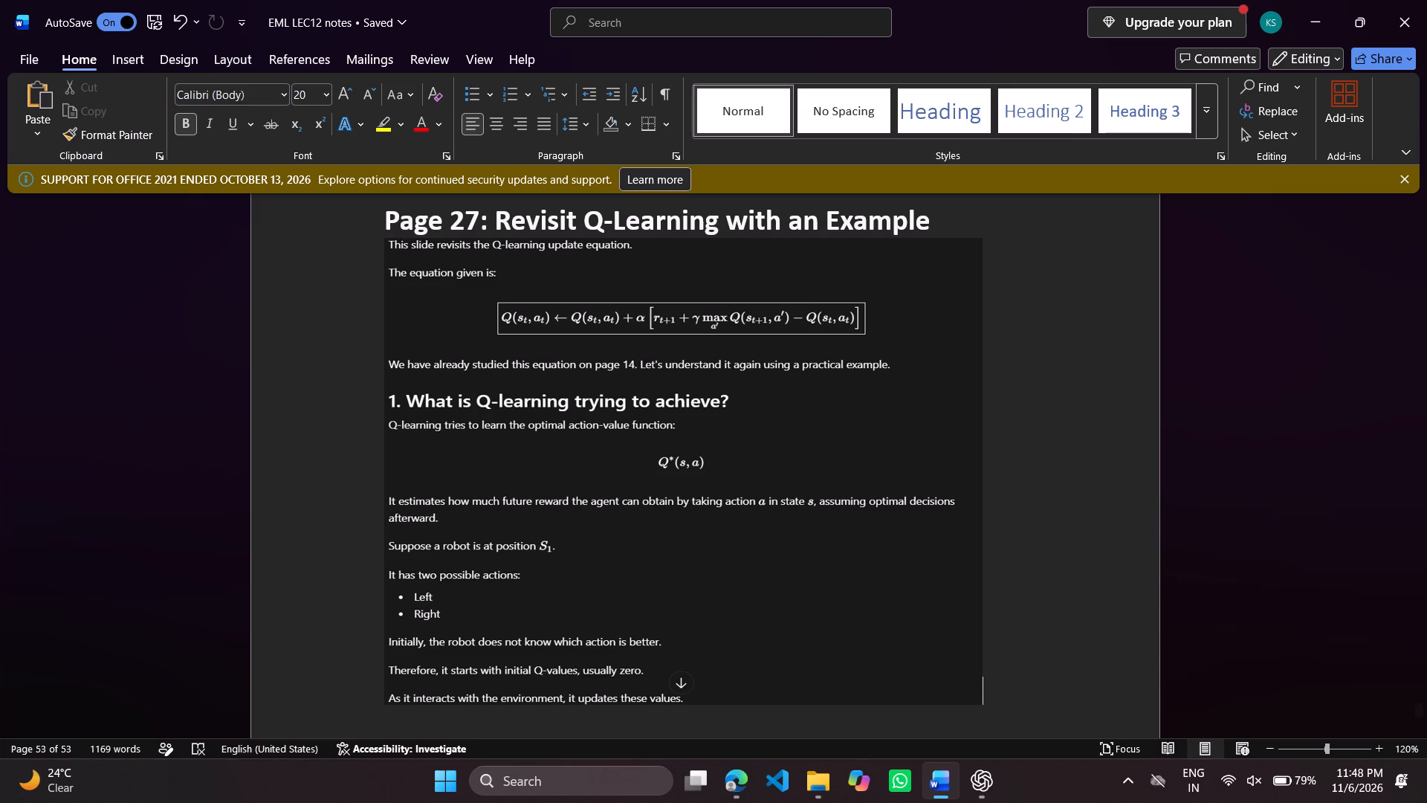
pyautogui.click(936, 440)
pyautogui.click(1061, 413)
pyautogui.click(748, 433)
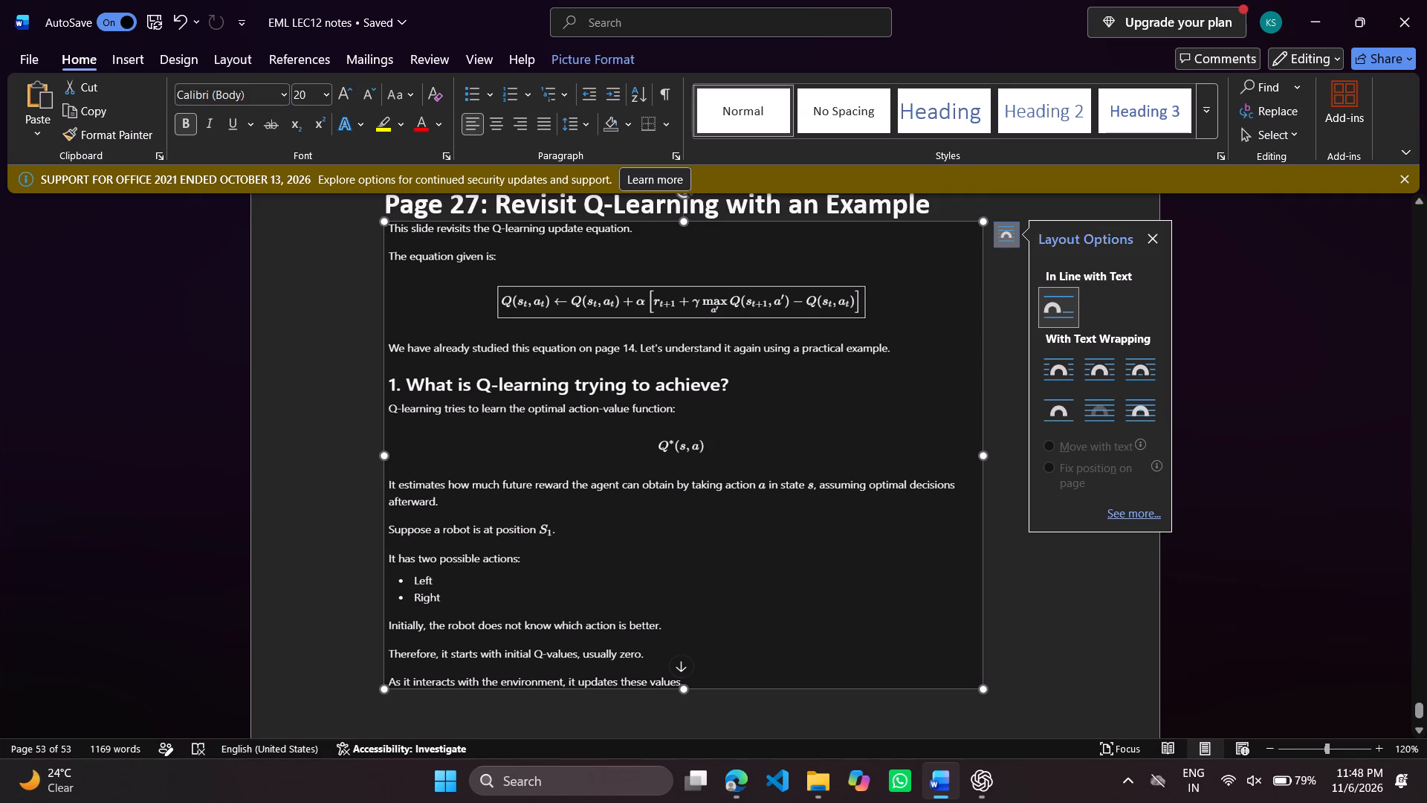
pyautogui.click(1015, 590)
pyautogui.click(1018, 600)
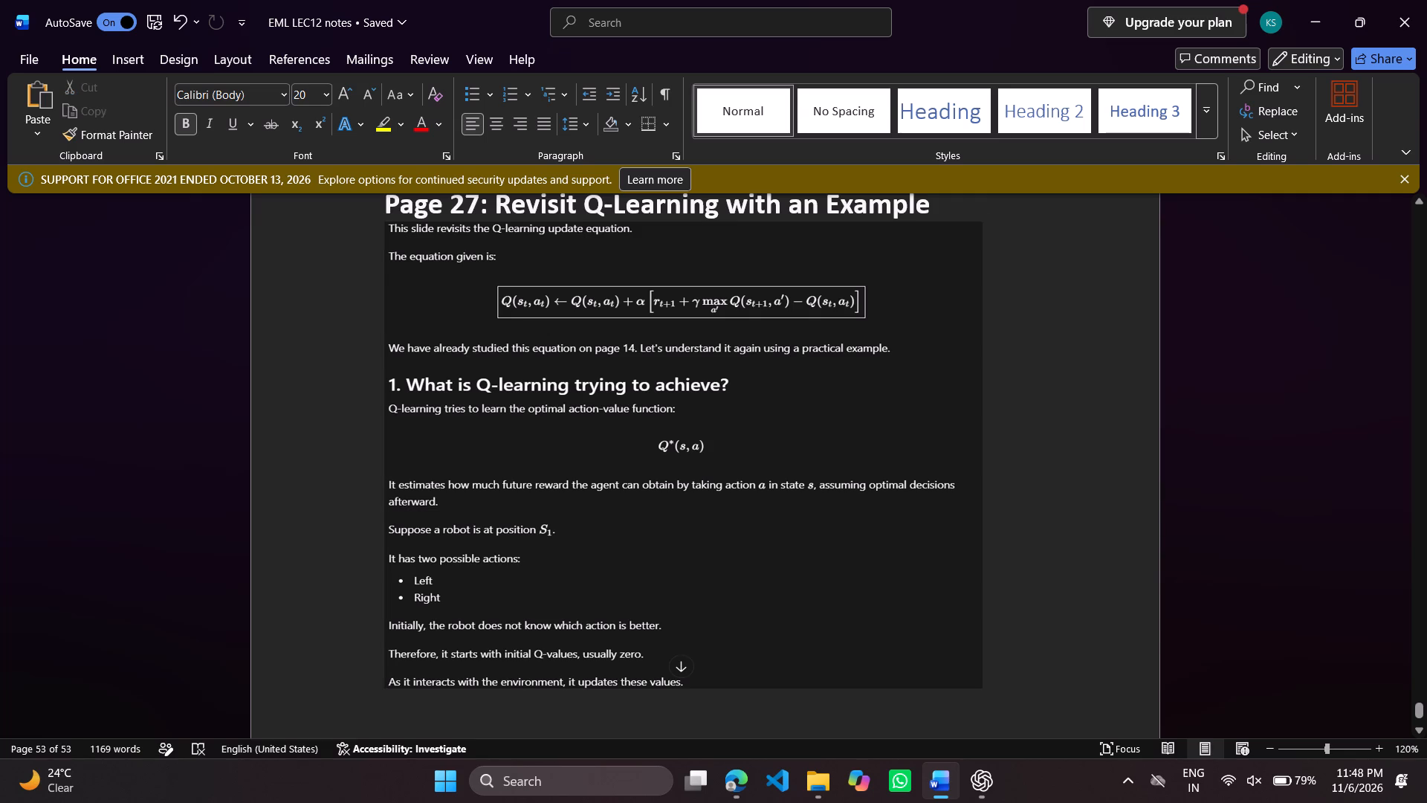
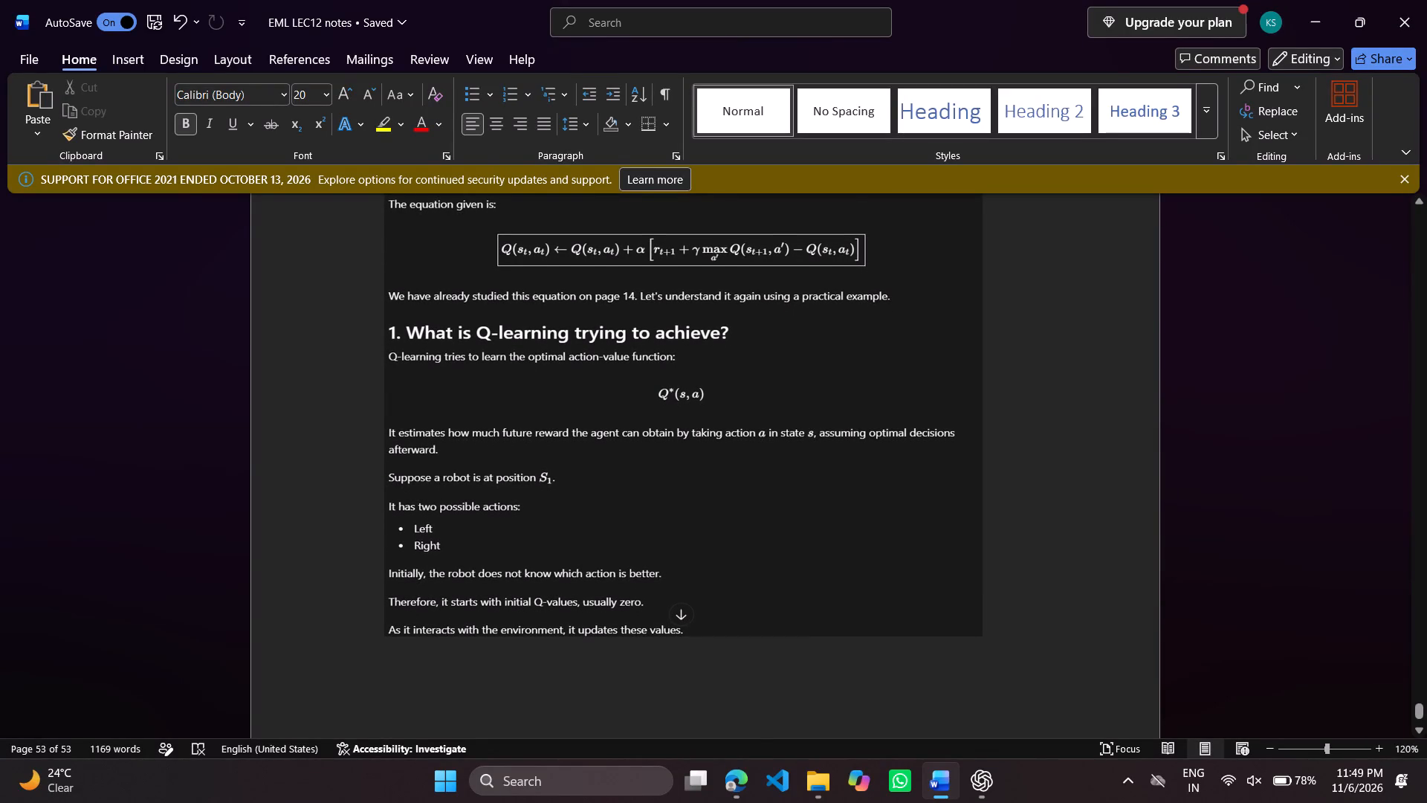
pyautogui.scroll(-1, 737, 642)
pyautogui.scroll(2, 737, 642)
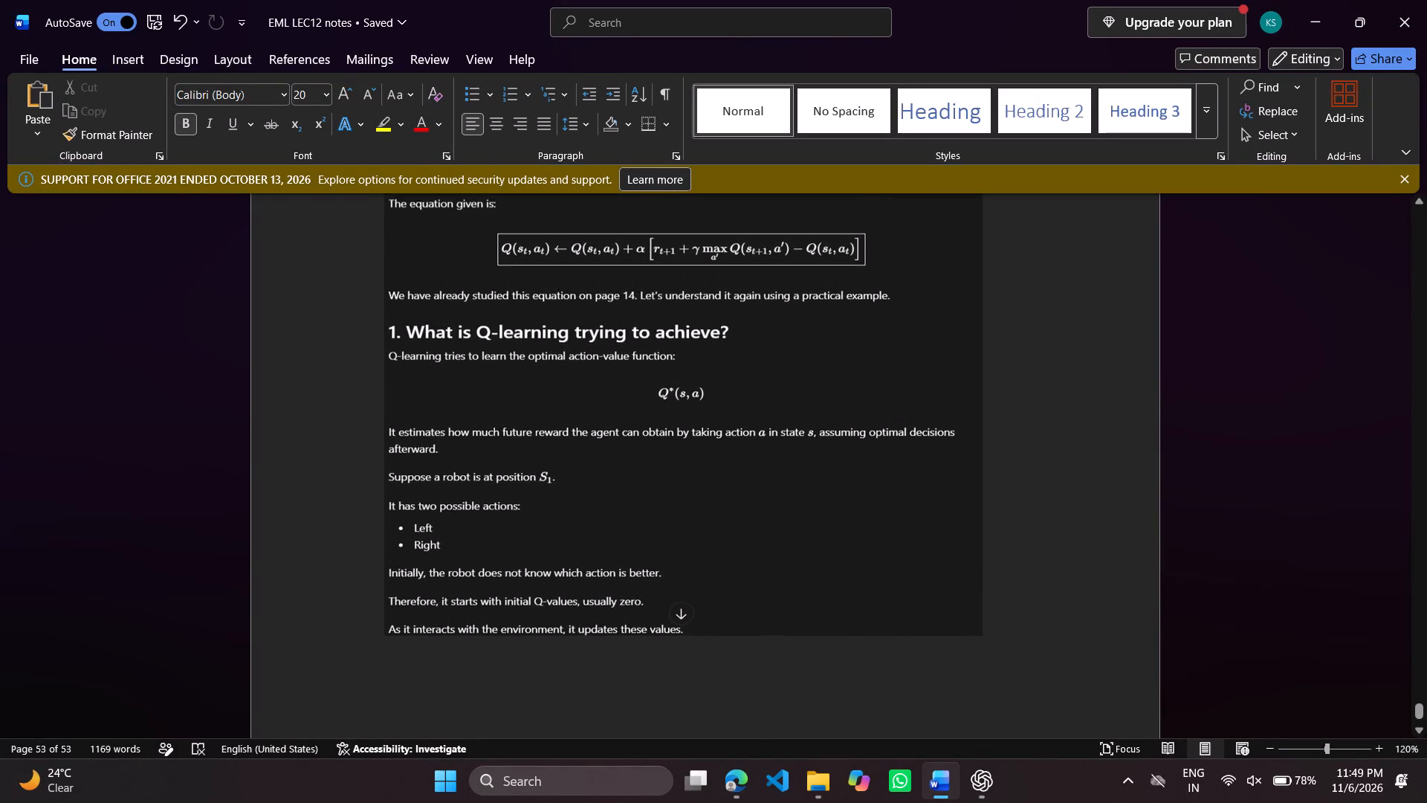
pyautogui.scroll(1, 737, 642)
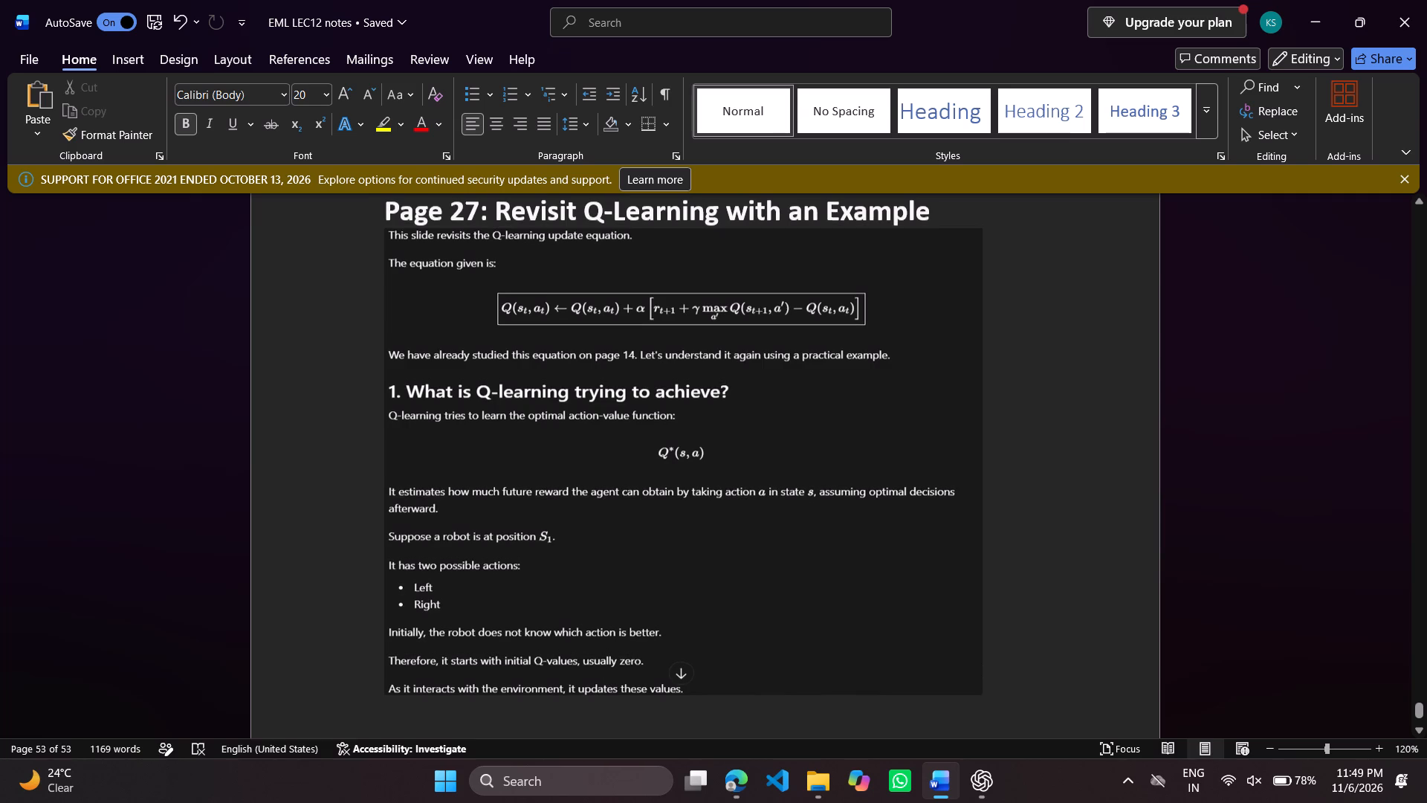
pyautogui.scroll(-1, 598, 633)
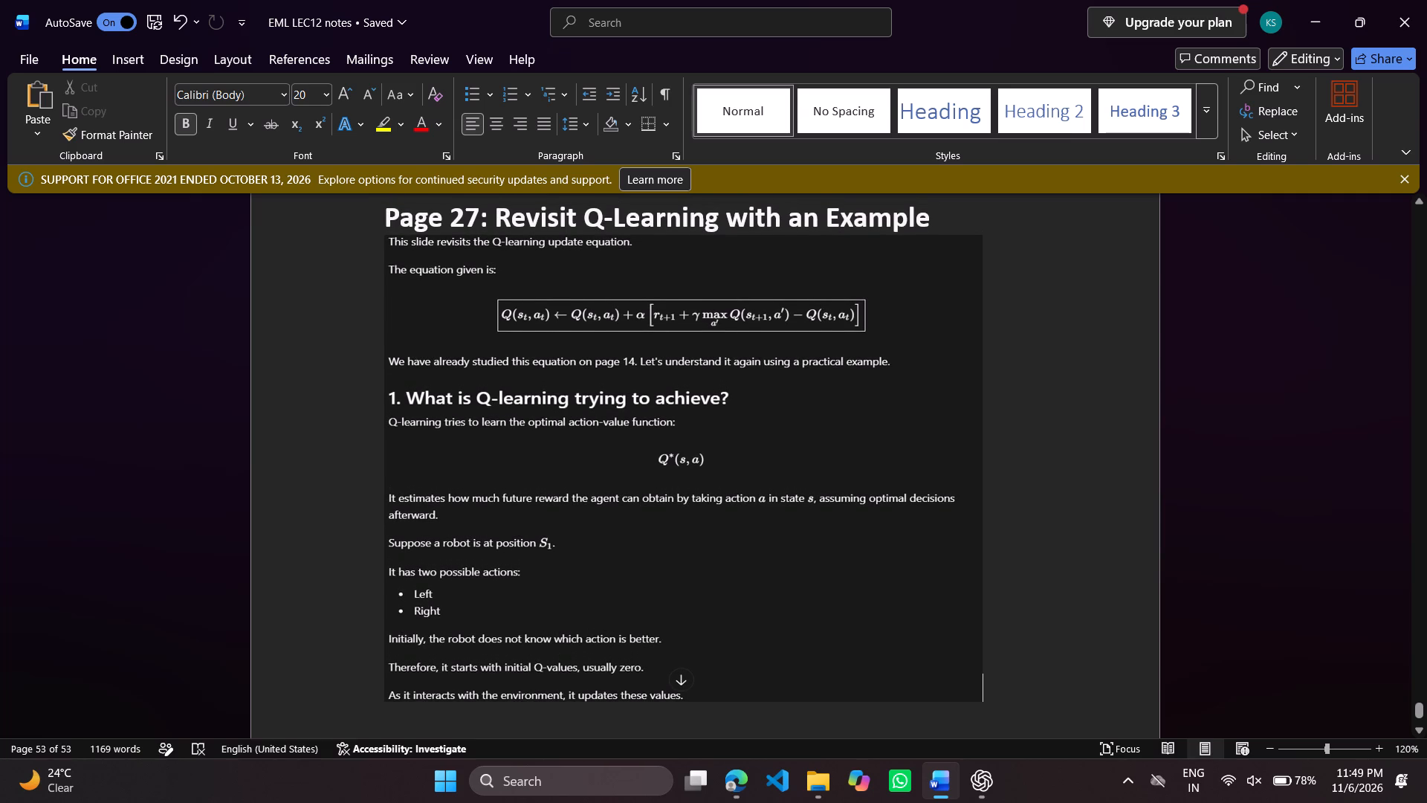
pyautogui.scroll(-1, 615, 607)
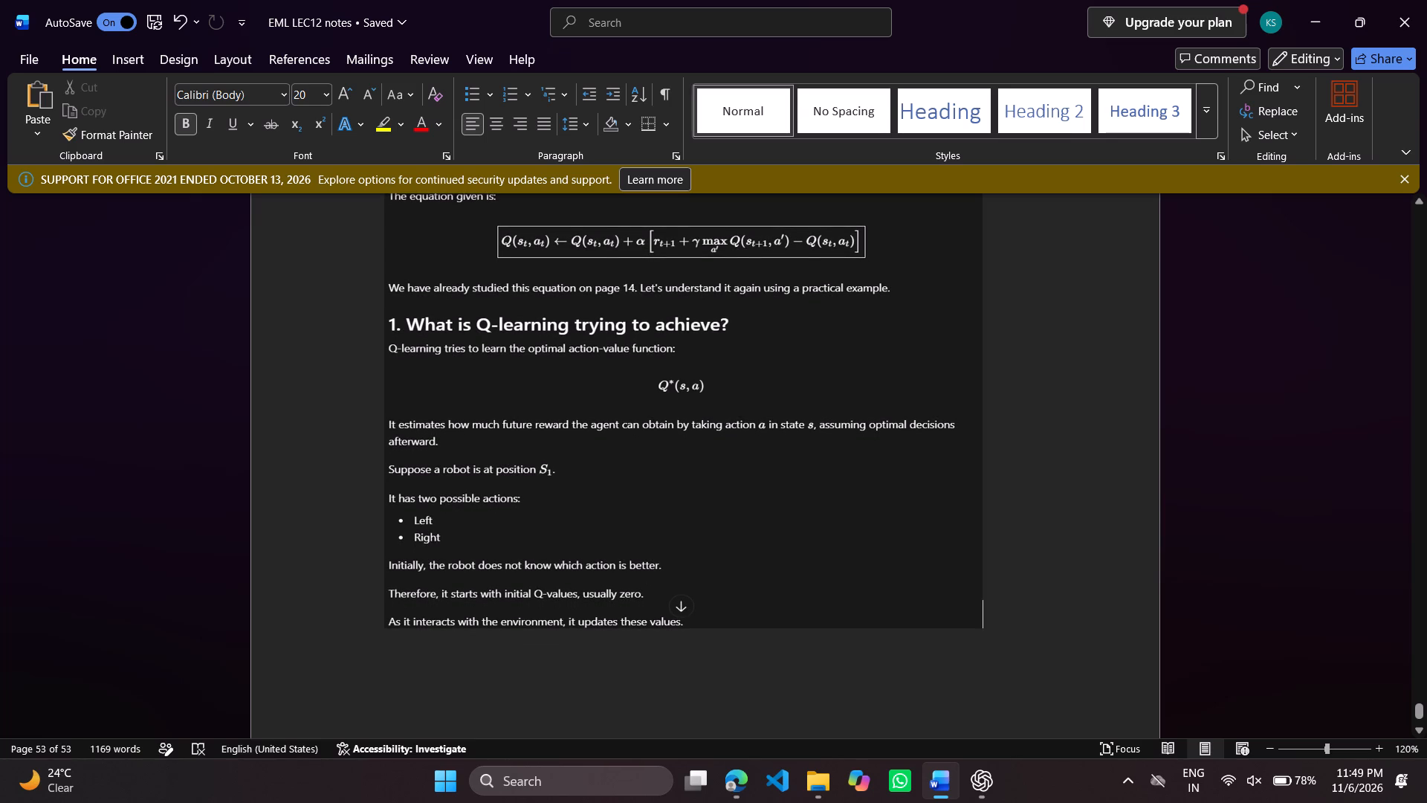
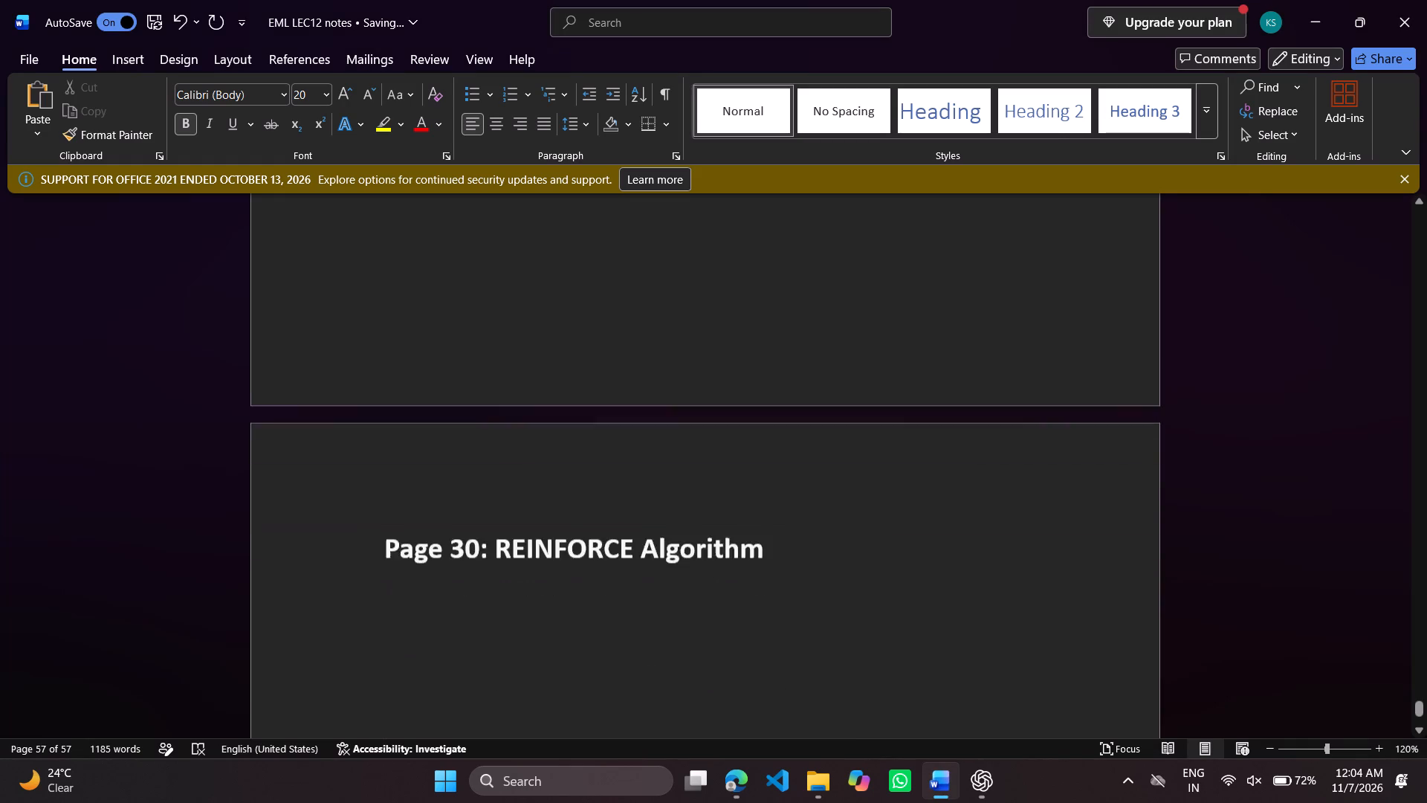
pyautogui.scroll(-1, 809, 654)
pyautogui.scroll(1, 809, 654)
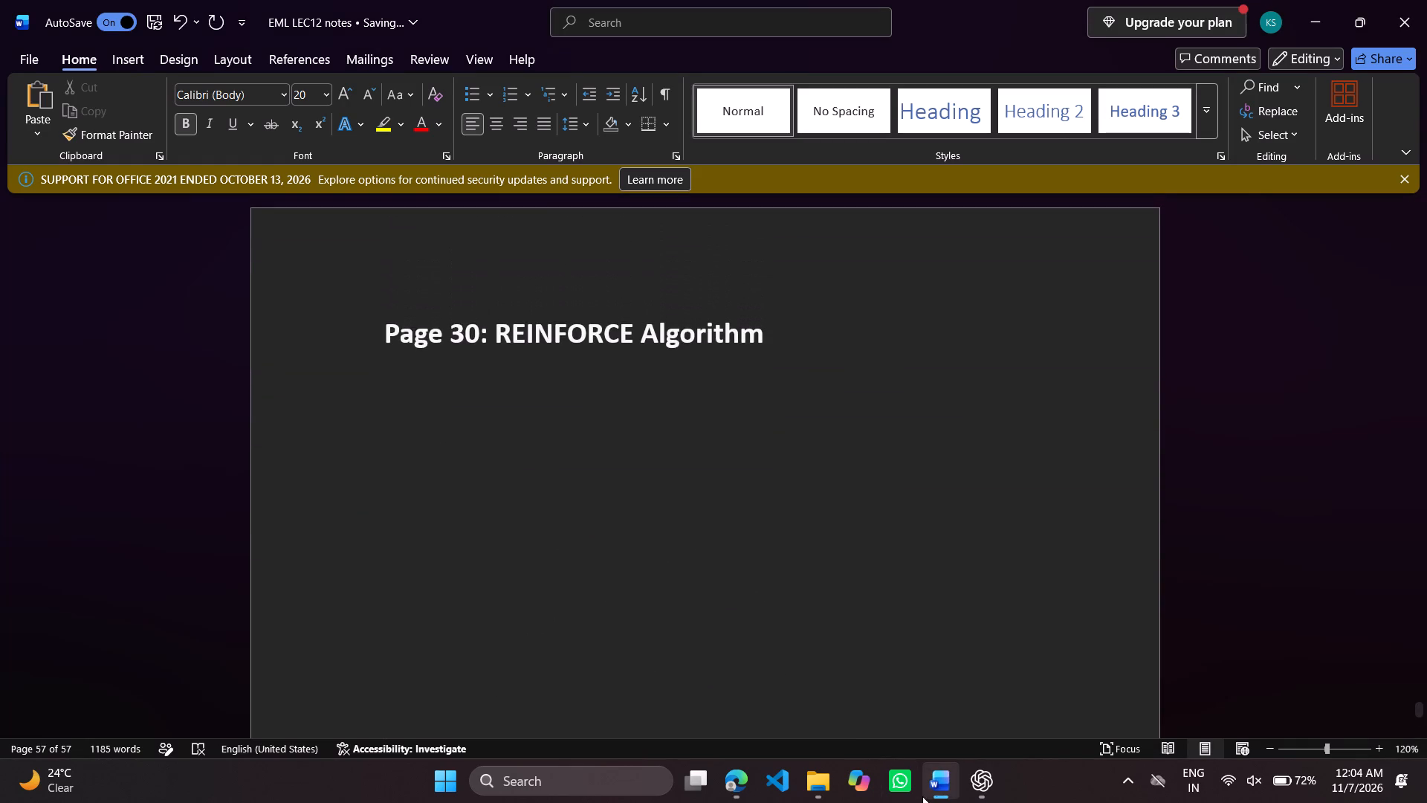
pyautogui.click(742, 603)
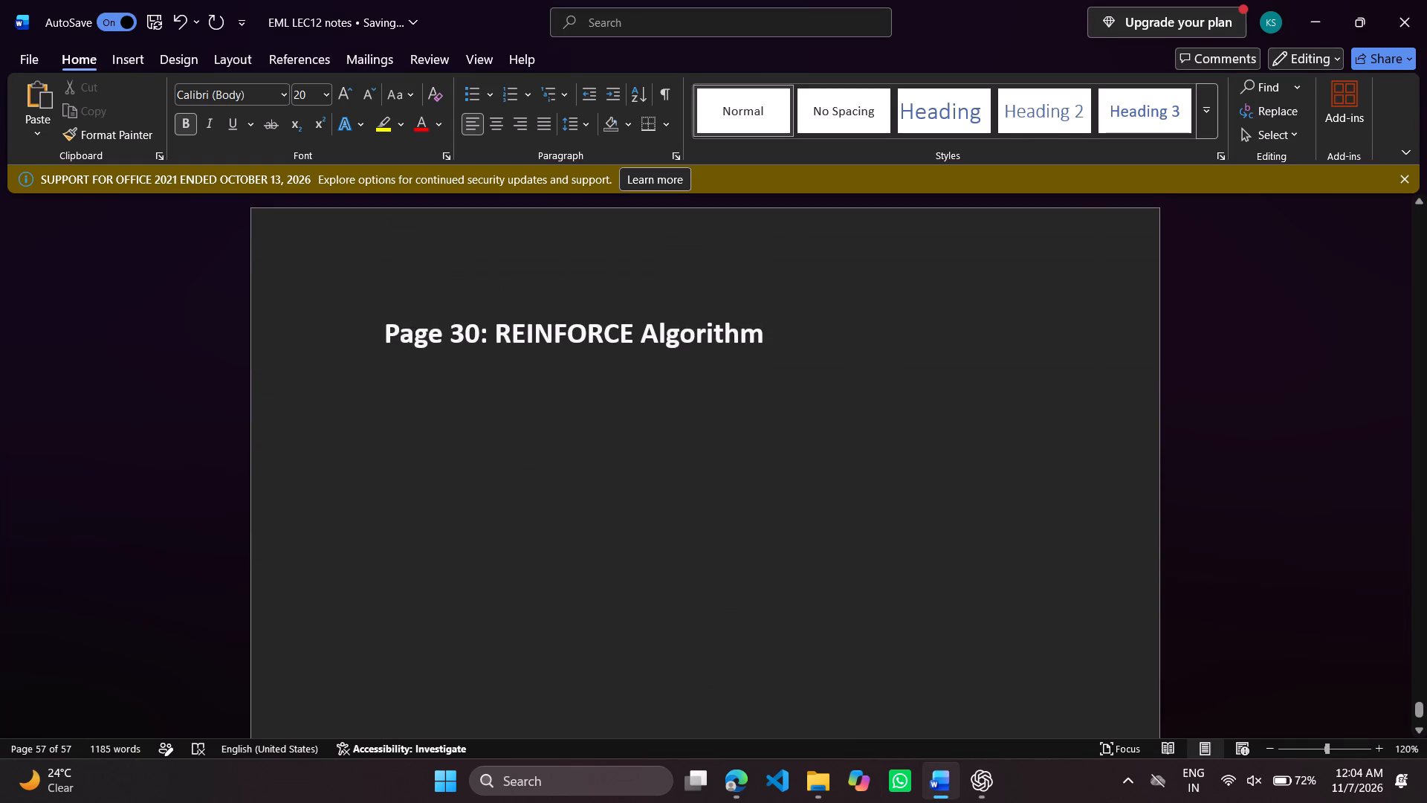